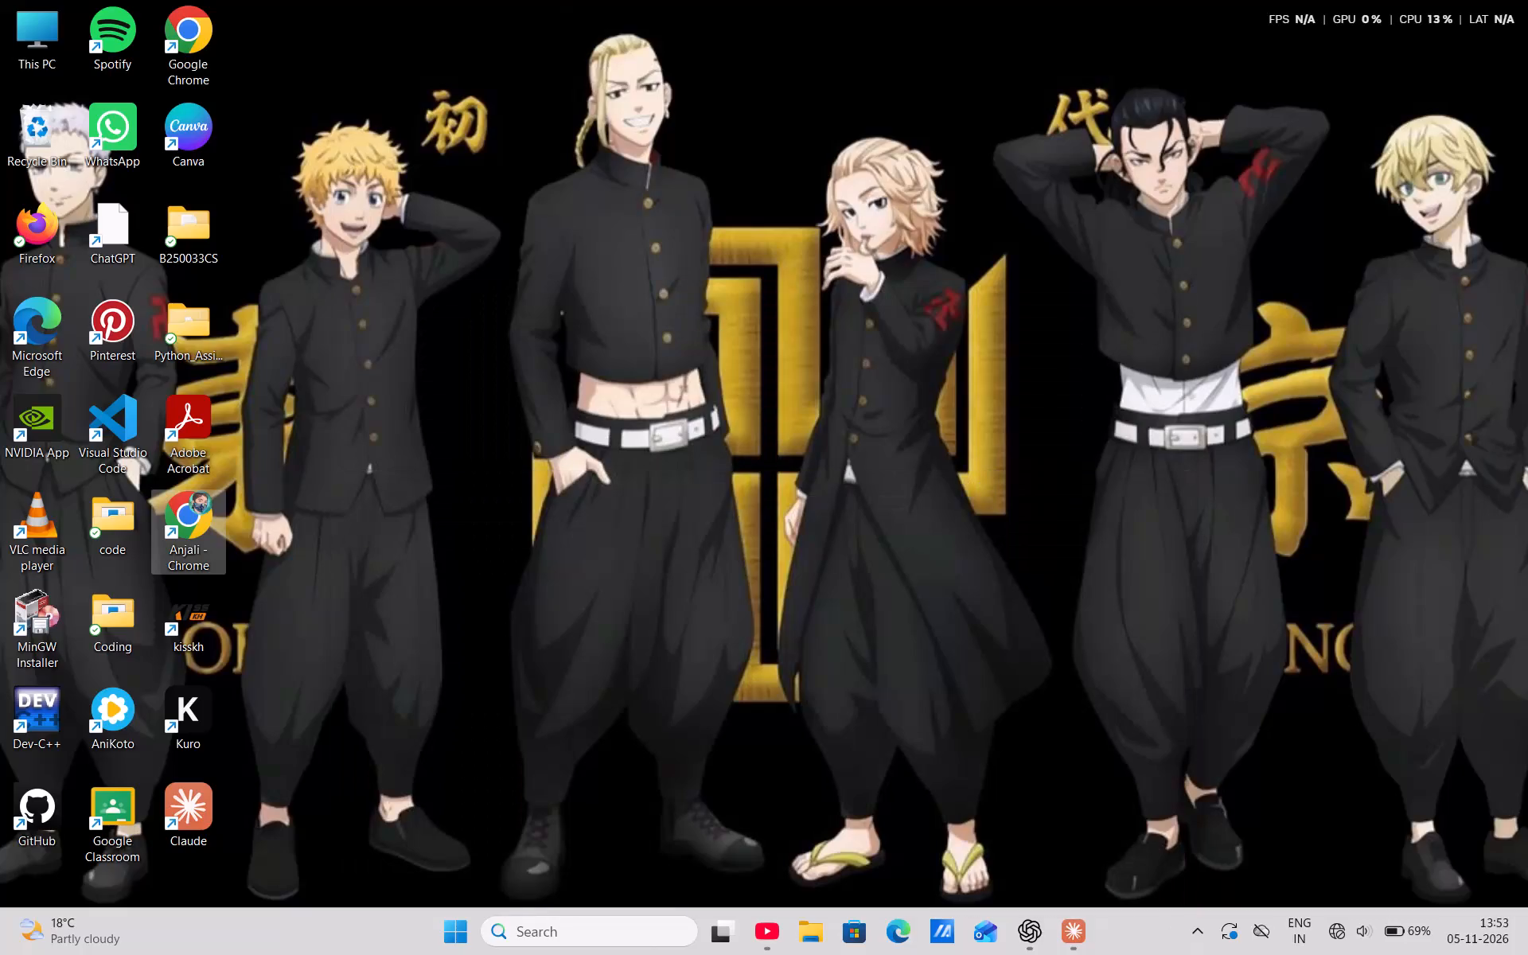
Open the computer's network quick settings to get it online over Wi-Fi.
{"action": "left_click", "coordinate": [1332, 930]}
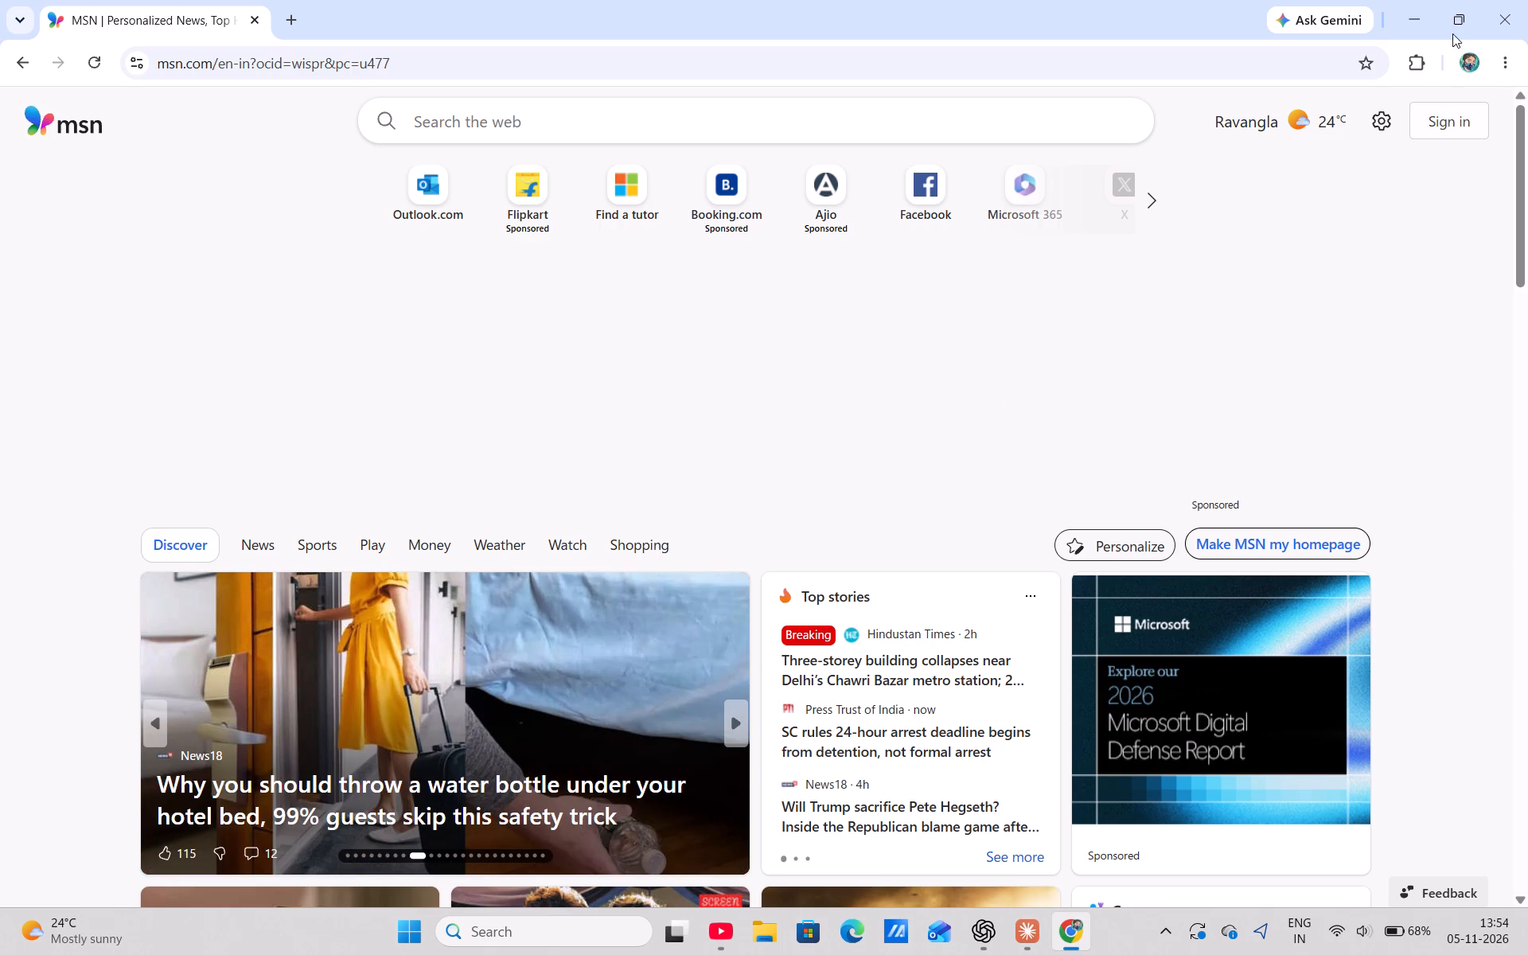
Close the MSN browser window and open a new Chrome window from the profile shortcut on the desktop.
{"action": "left_click", "coordinate": [1503, 8]}
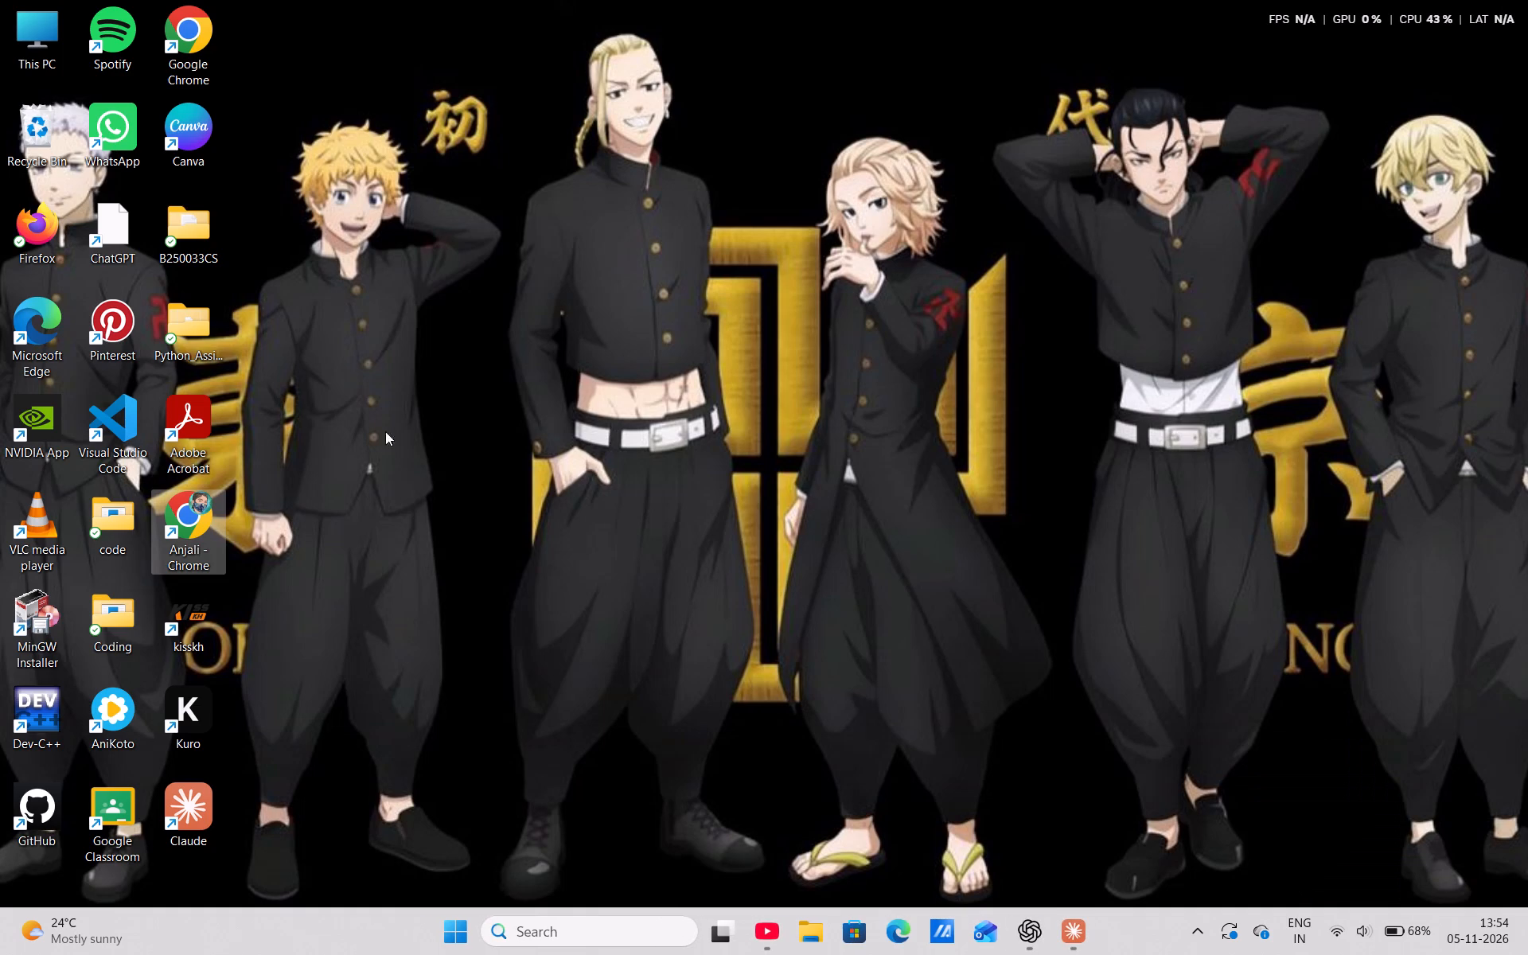
{"action": "left_click", "coordinate": [185, 521]}
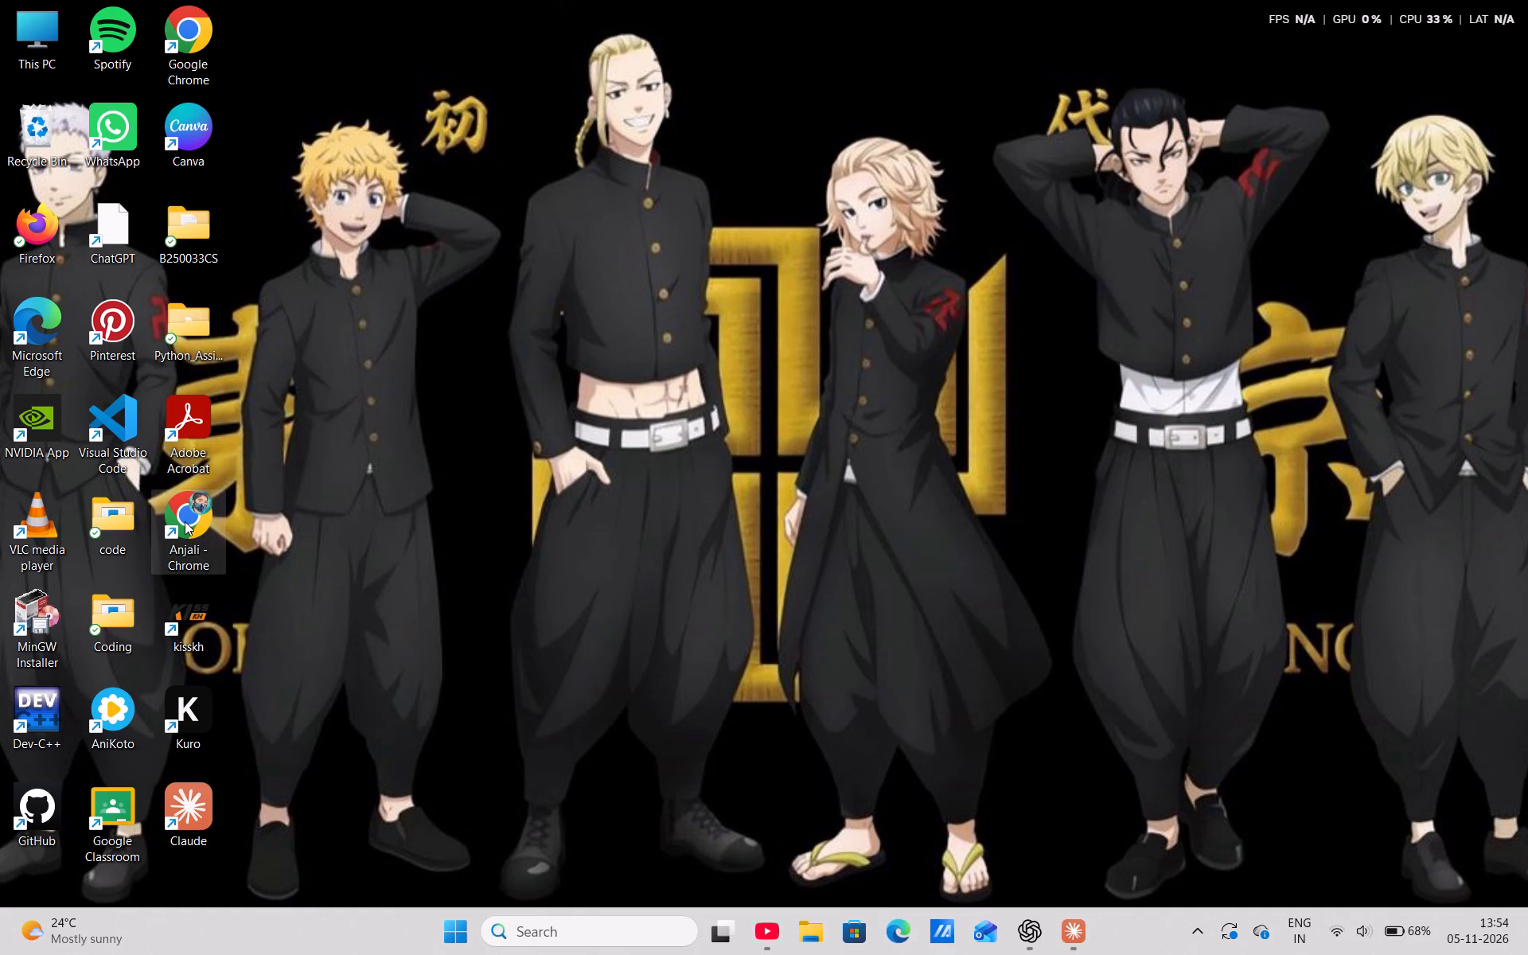
{"action": "left_click", "coordinate": [185, 521]}
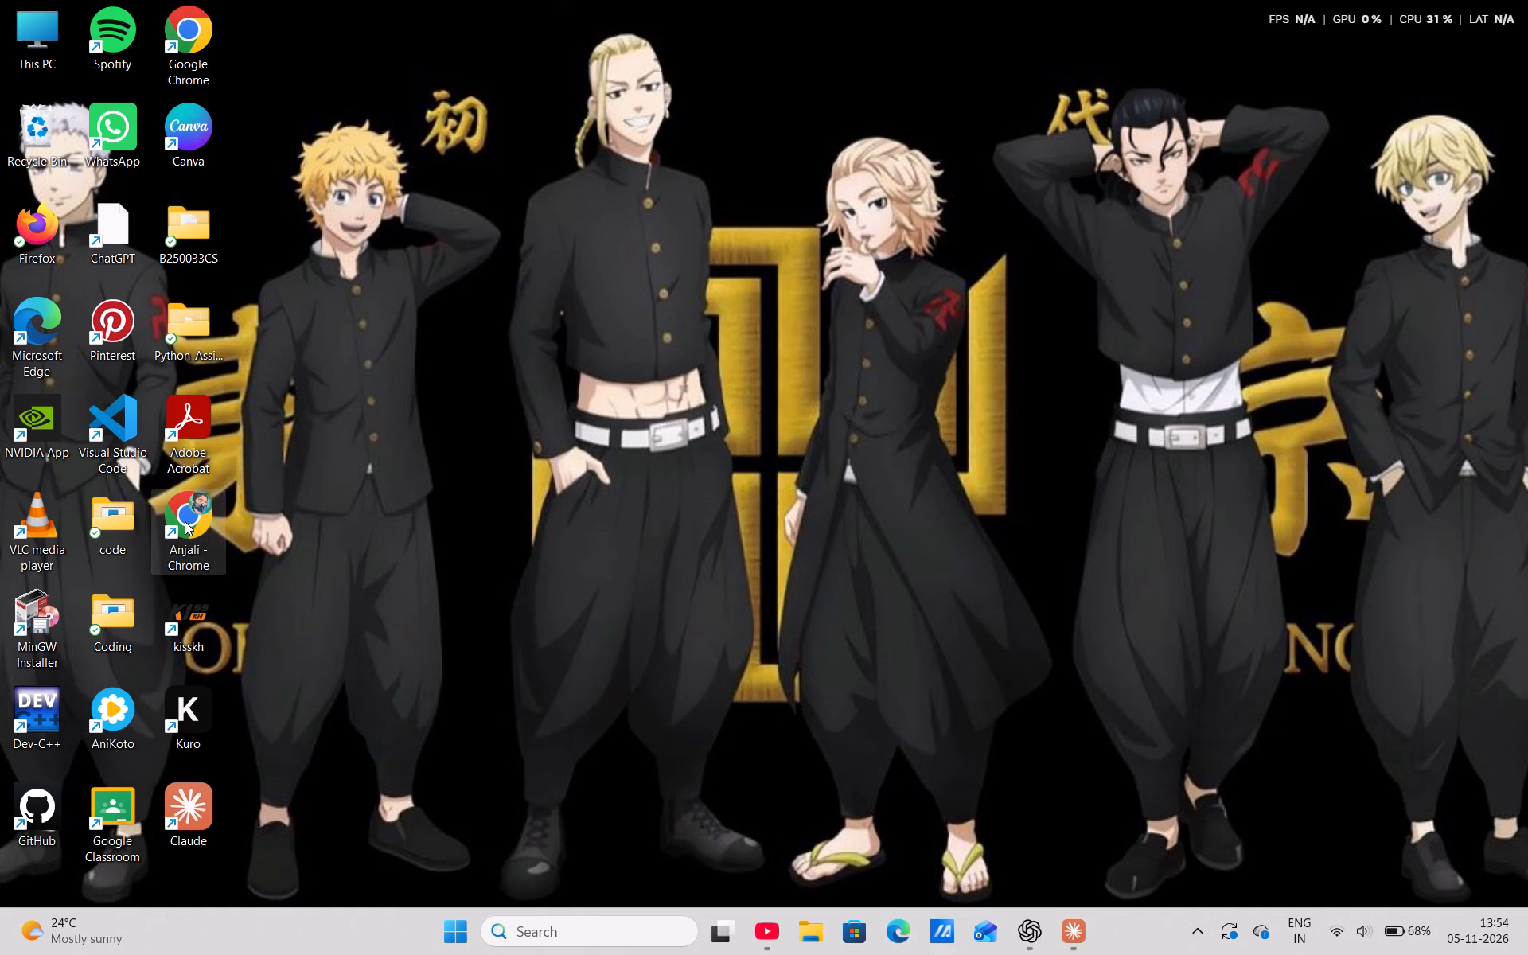
{"action": "double_click", "coordinate": [185, 521]}
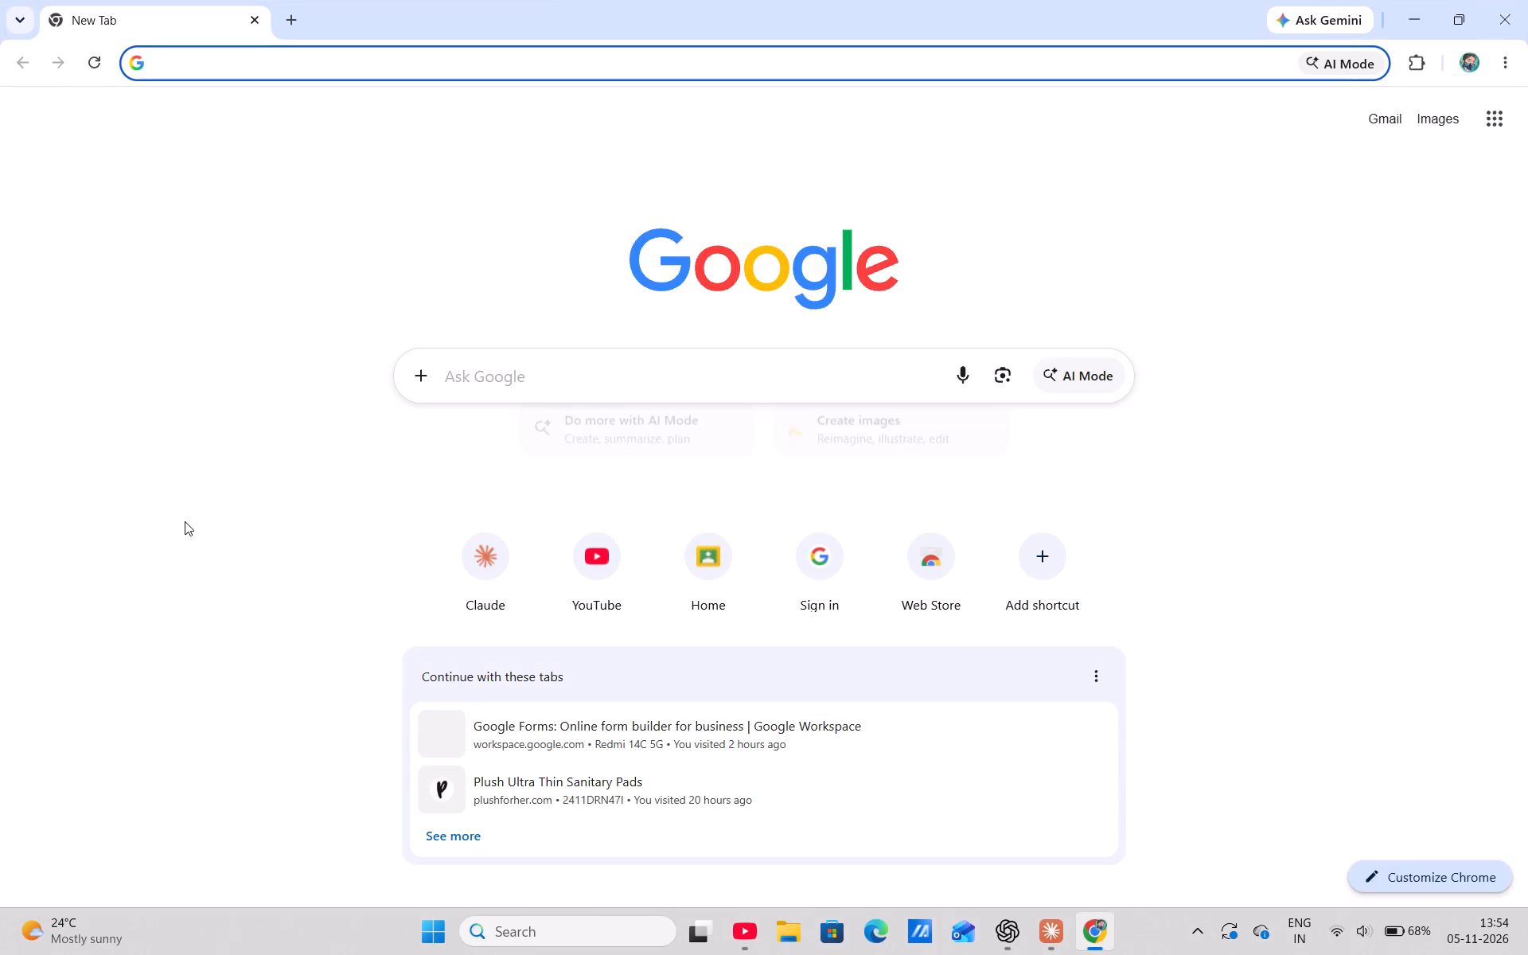
{"action": "left_click", "coordinate": [530, 66]}
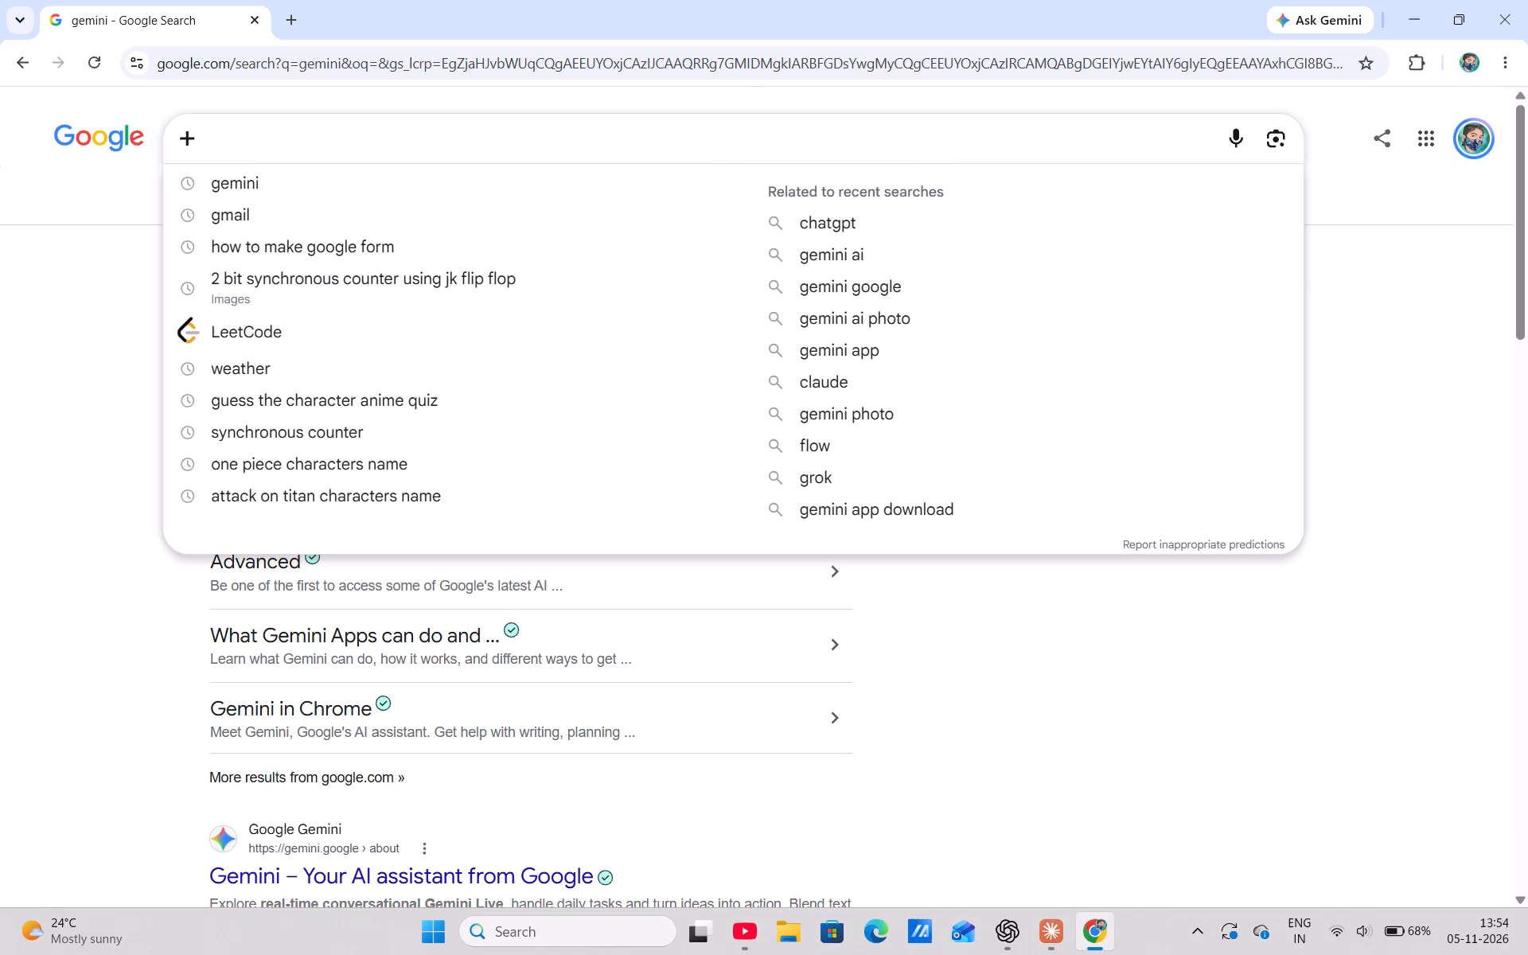
{"action": "type", "text": "google"}
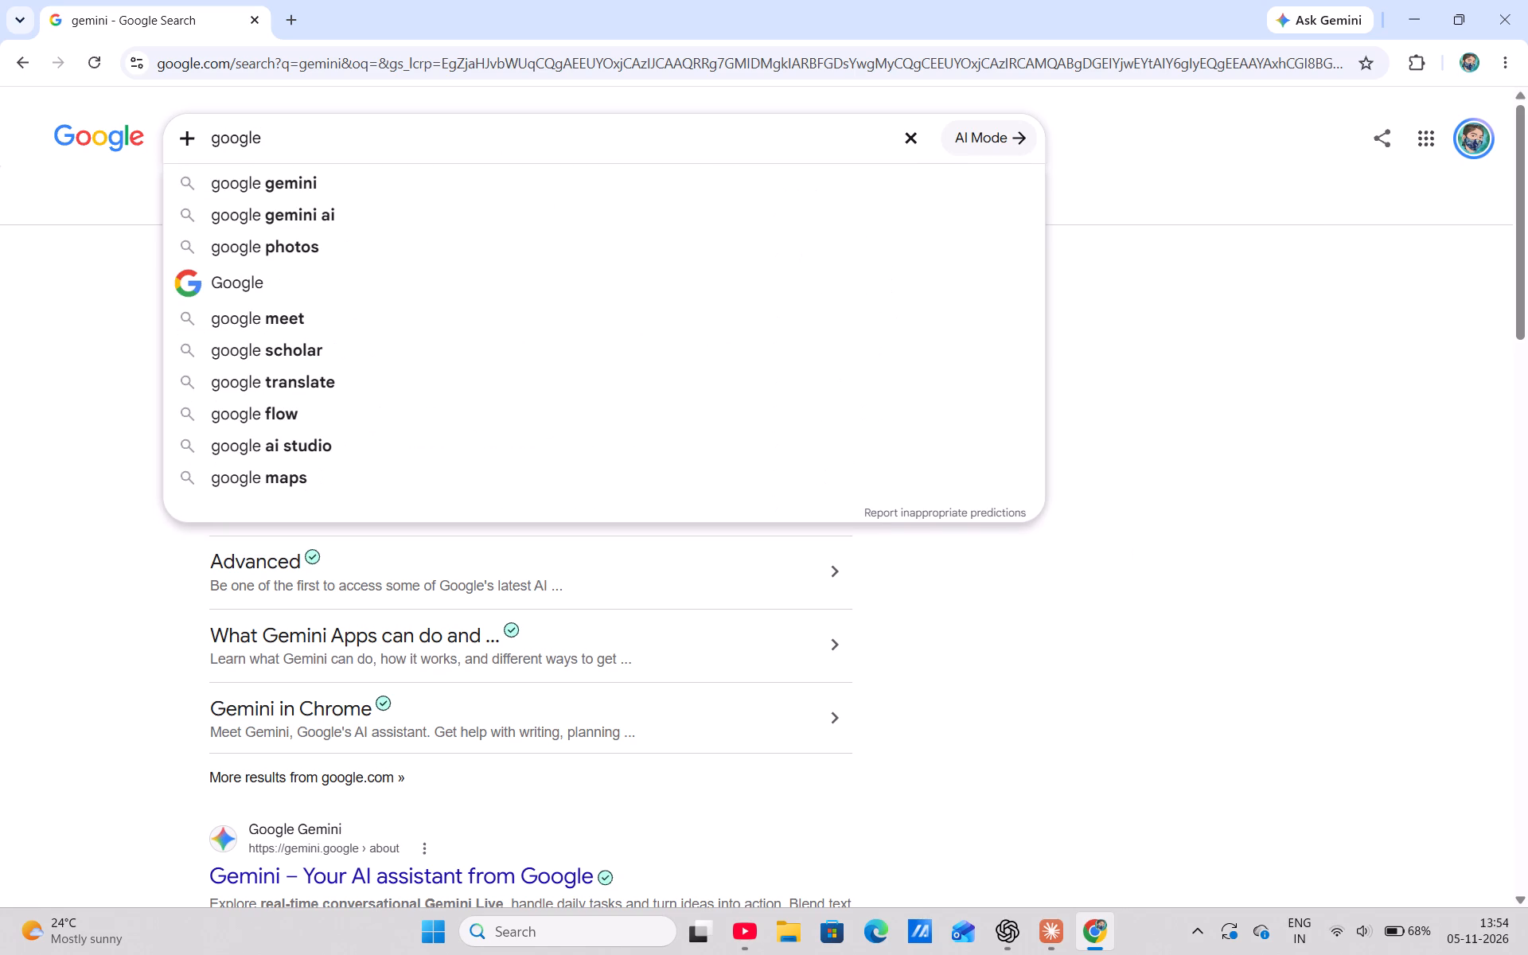
{"action": "key", "text": "space"}
{"action": "type", "text": "form"}
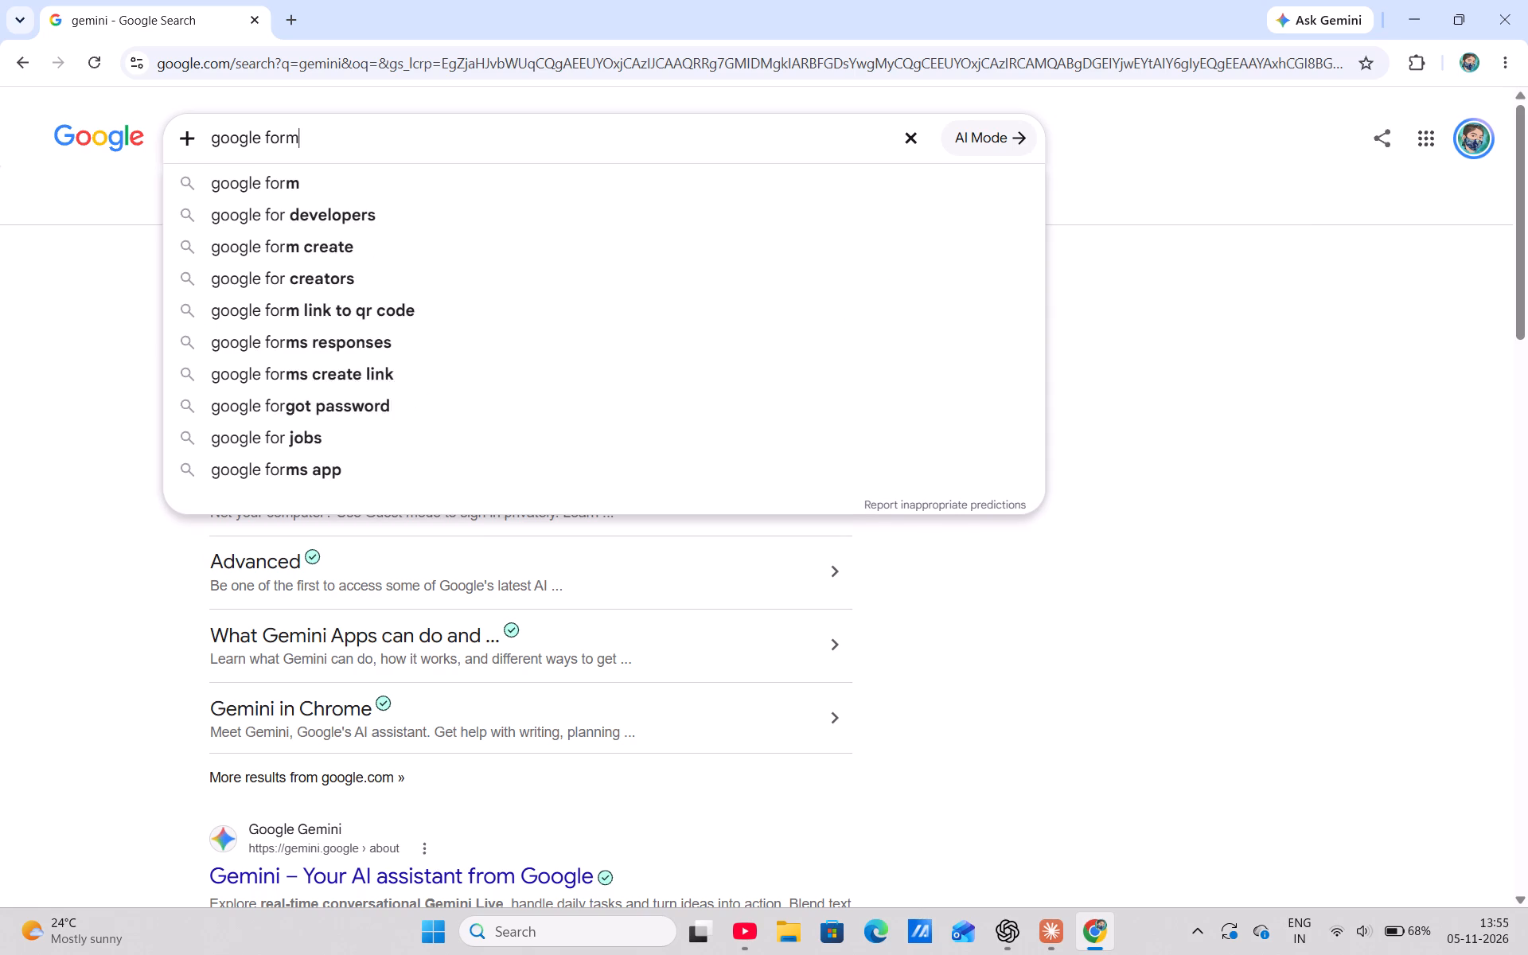
{"action": "left_click", "coordinate": [349, 214]}
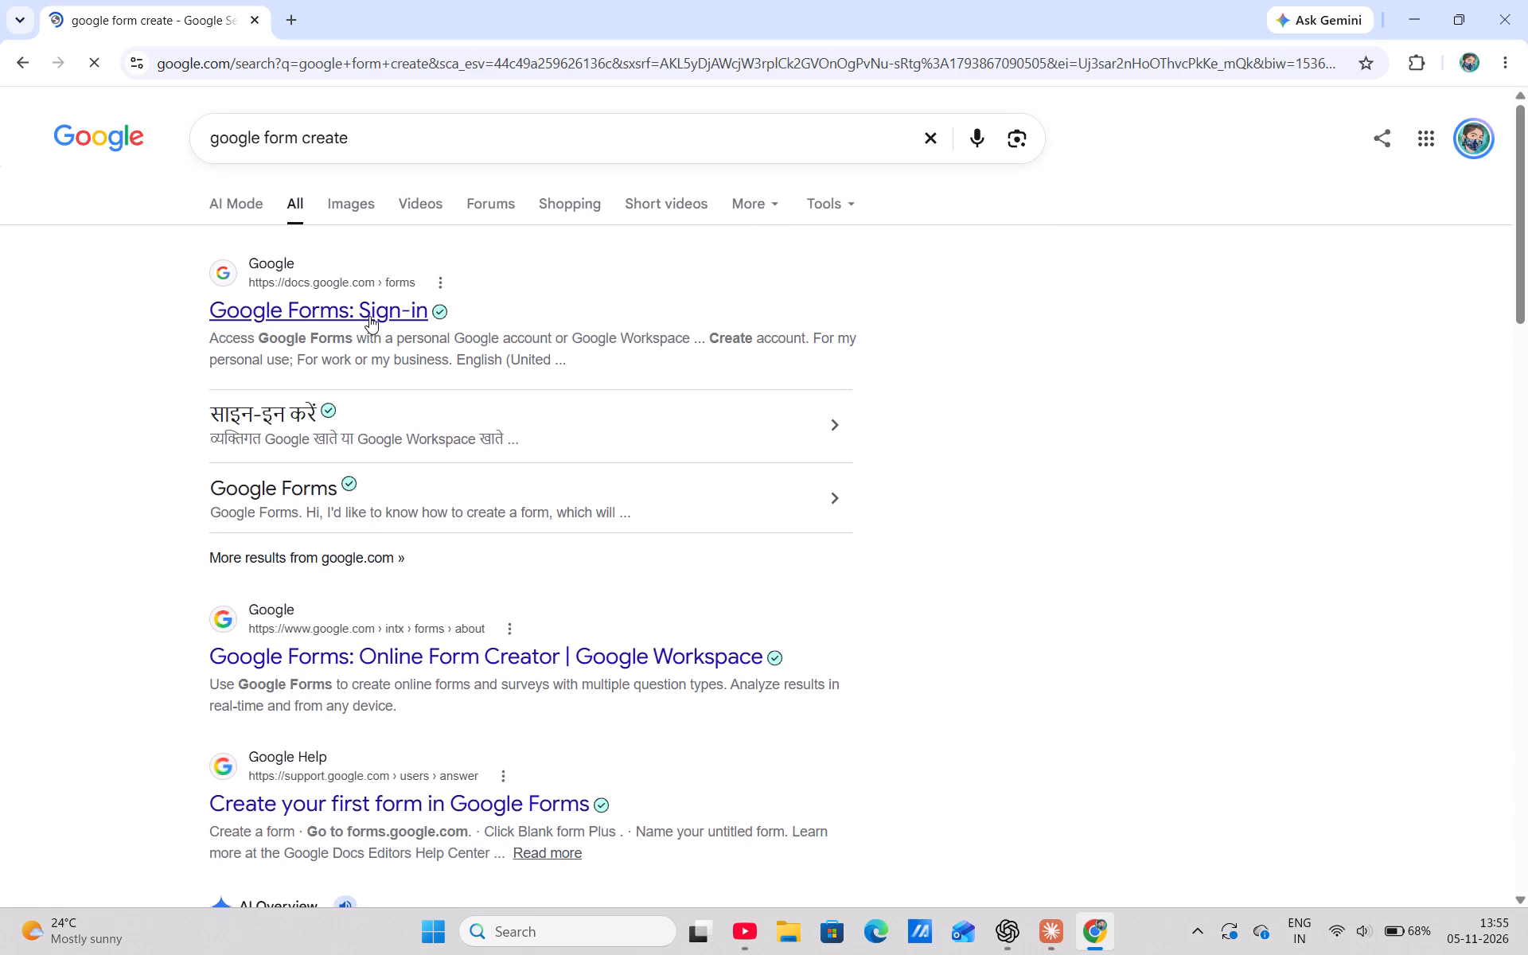
{"action": "left_click", "coordinate": [369, 316]}
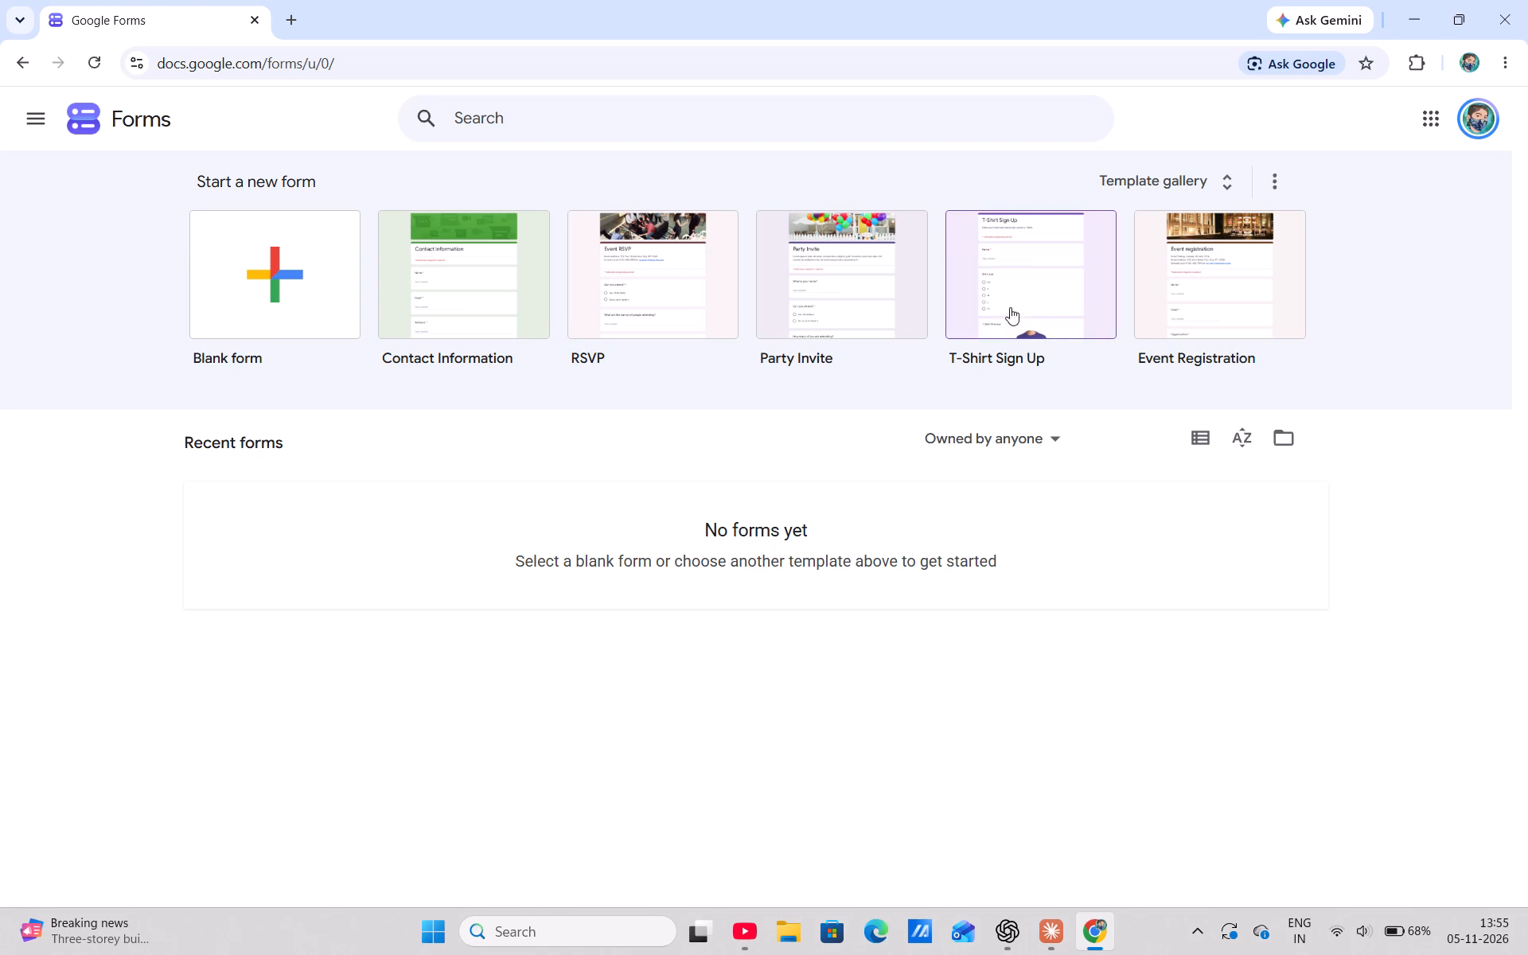
Create a new form from the Event Registration template.
{"action": "left_click", "coordinate": [1193, 318]}
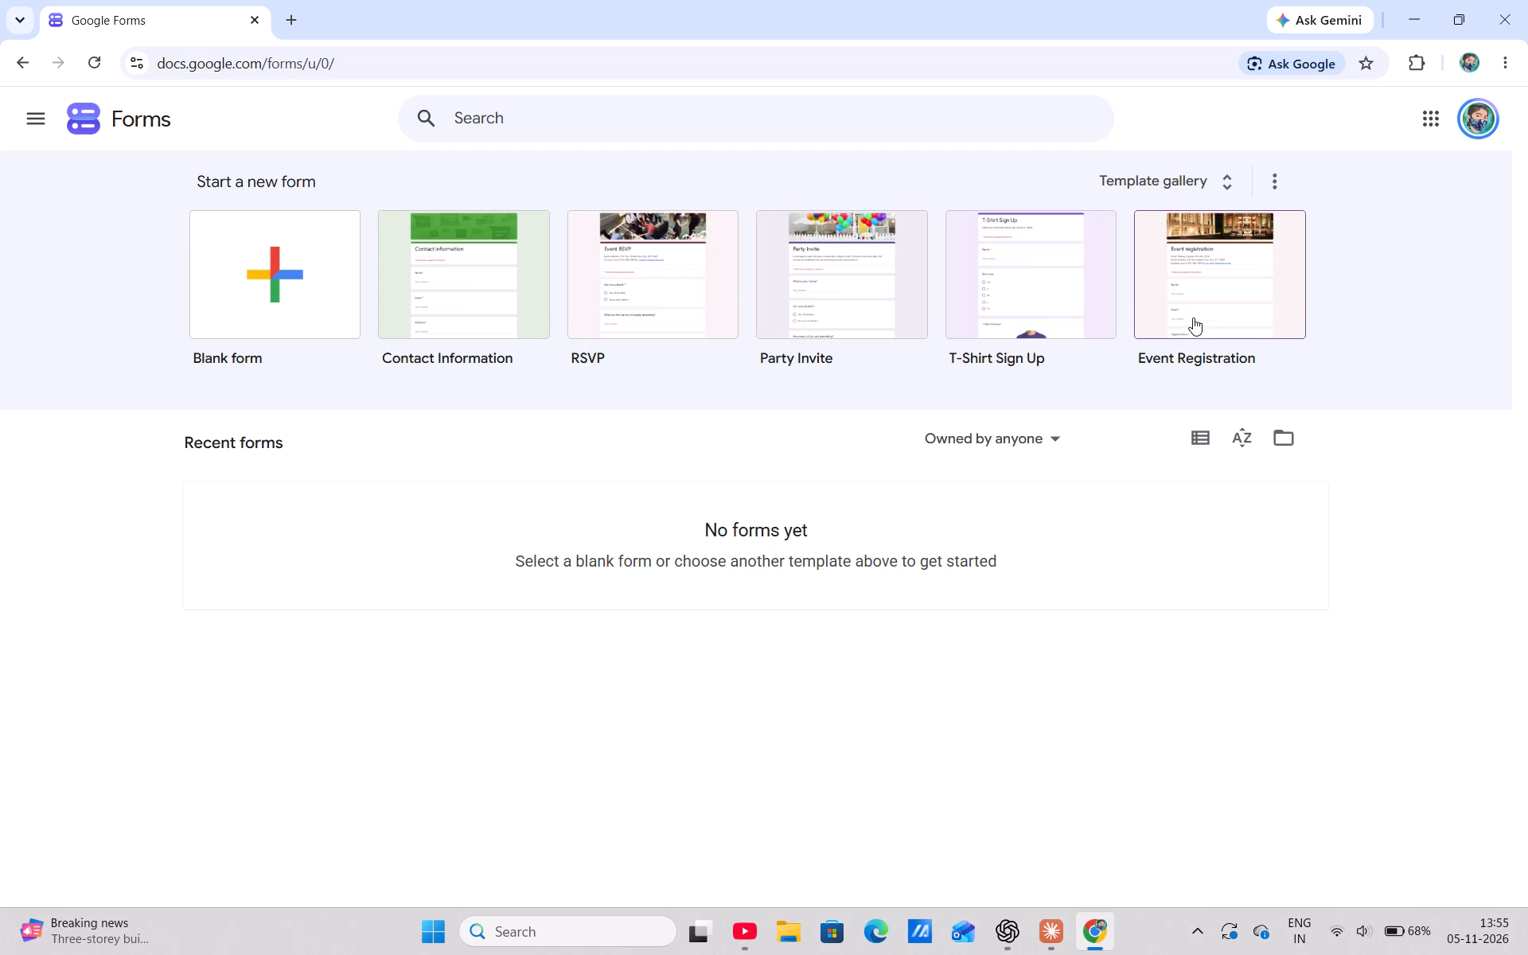
{"action": "left_click", "coordinate": [1193, 318]}
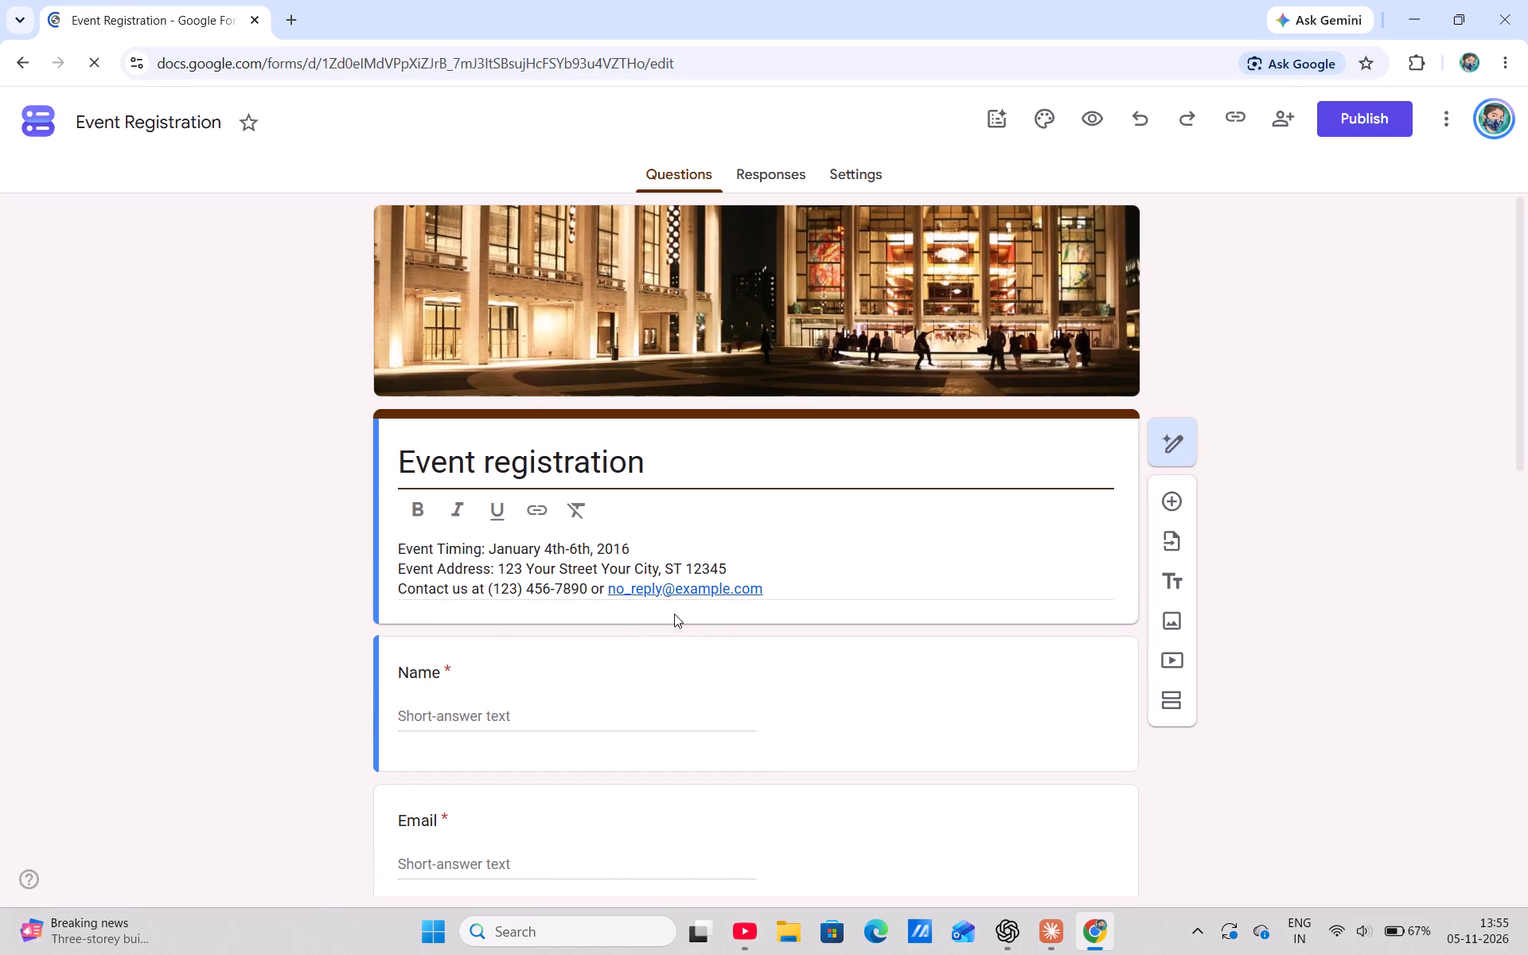
Remove the building header image from above the form's title.
{"action": "scroll", "coordinate": [674, 614], "scroll_direction": "down", "scroll_amount": 1}
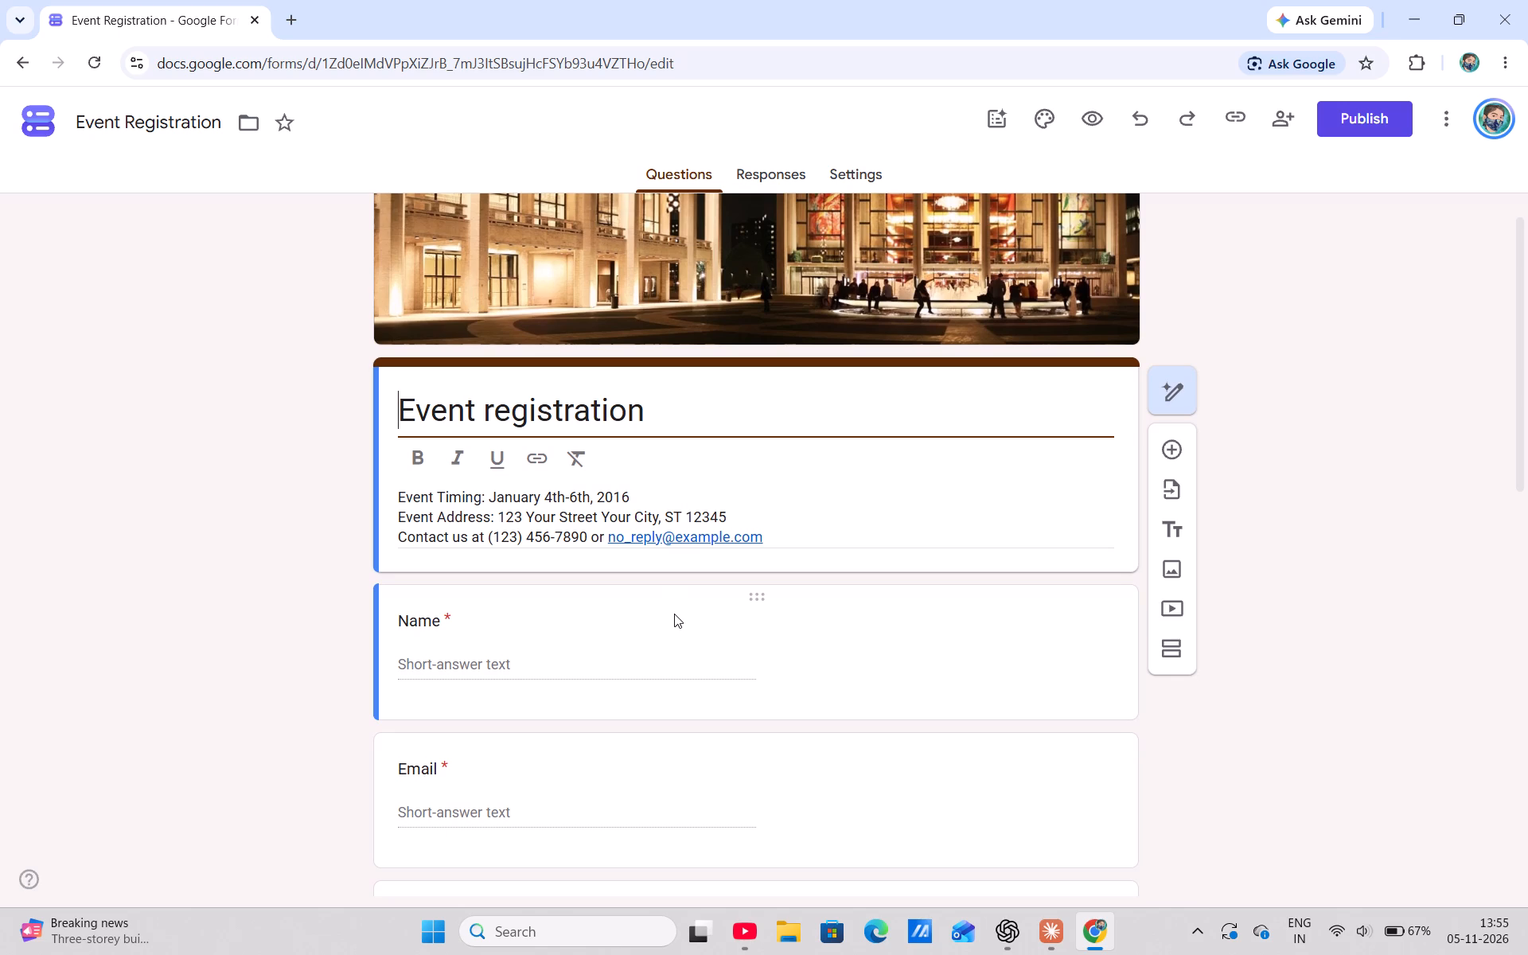
{"action": "right_click", "coordinate": [785, 256]}
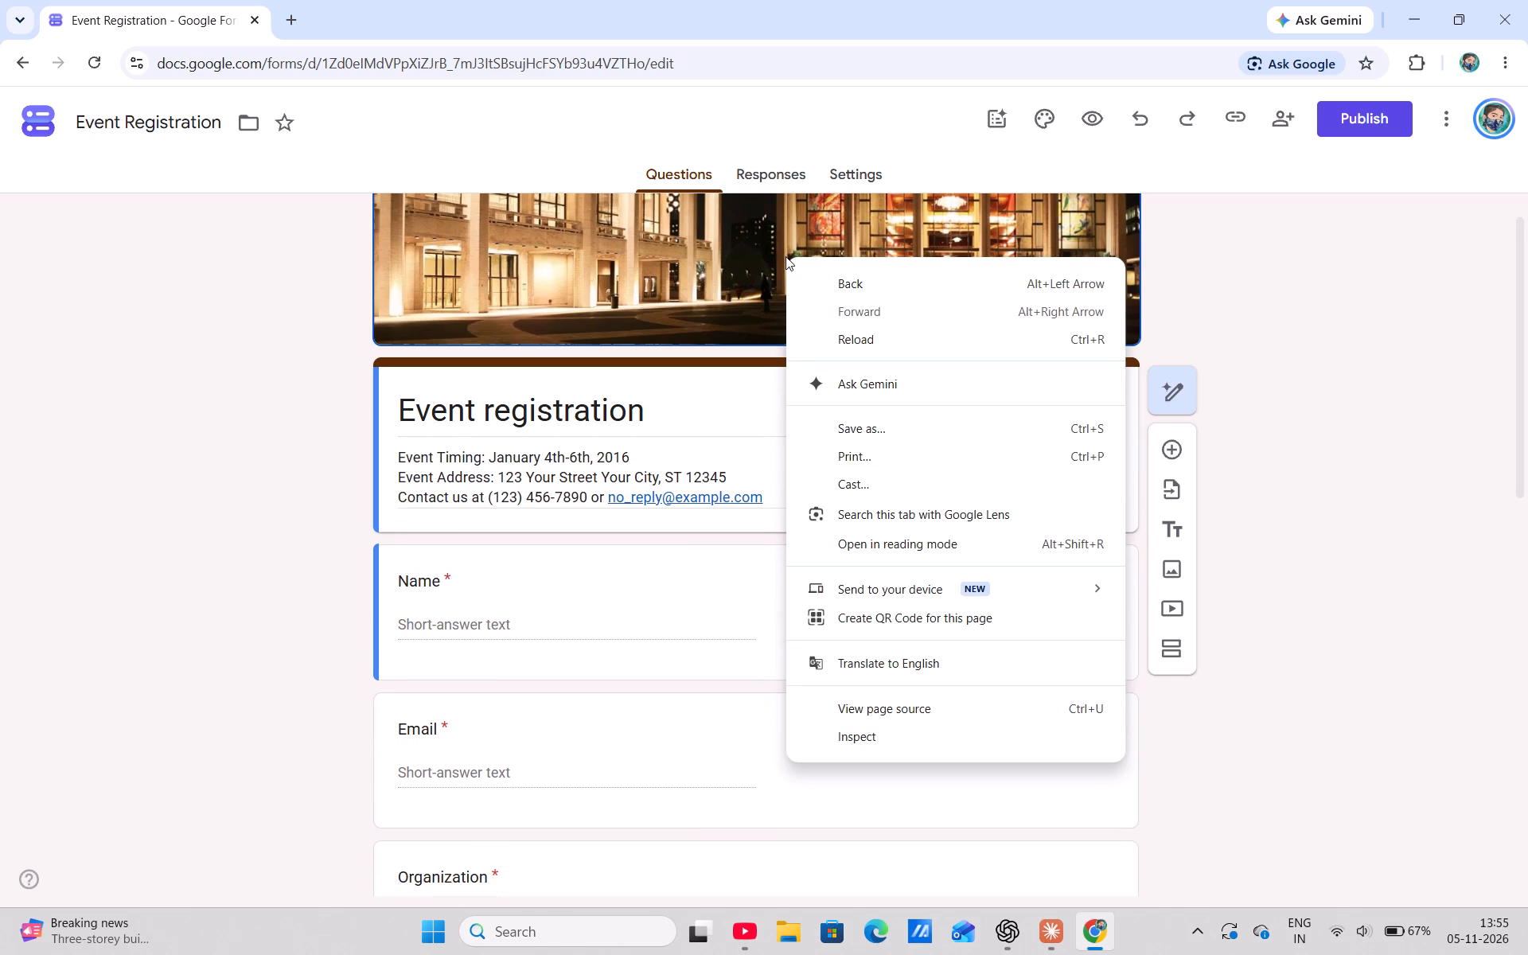
{"action": "scroll", "coordinate": [647, 286], "scroll_direction": "up", "scroll_amount": 4}
{"action": "left_click", "coordinate": [647, 286]}
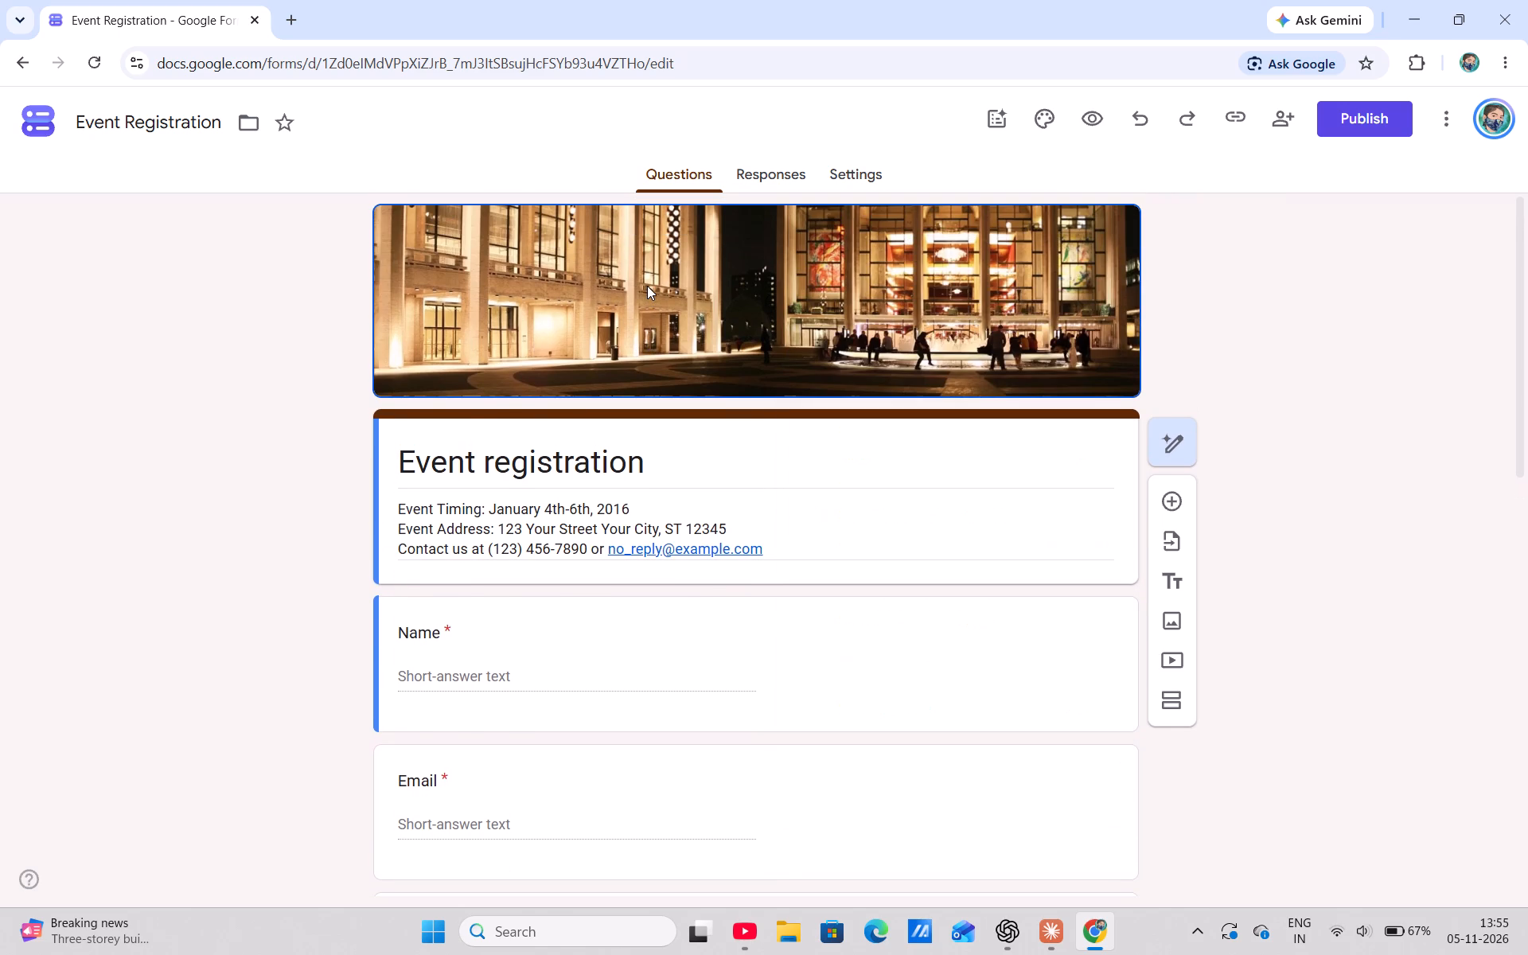
{"action": "left_click", "coordinate": [458, 417]}
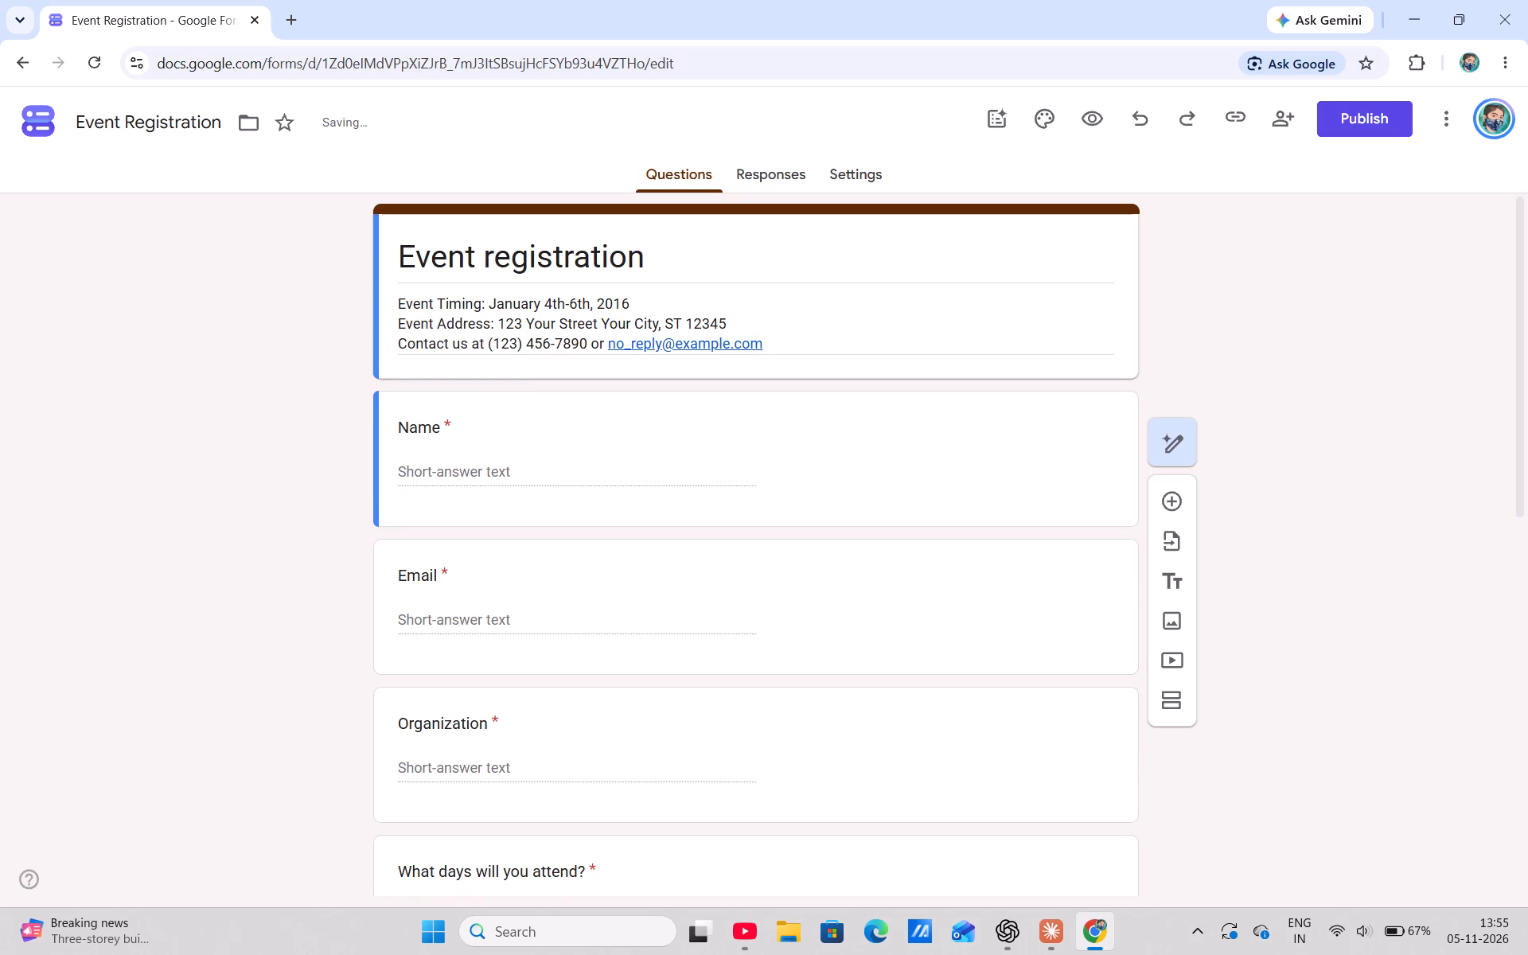
Replace the form's "Event registration" title with "Diya Balancing Competition".
{"action": "left_click", "coordinate": [652, 259]}
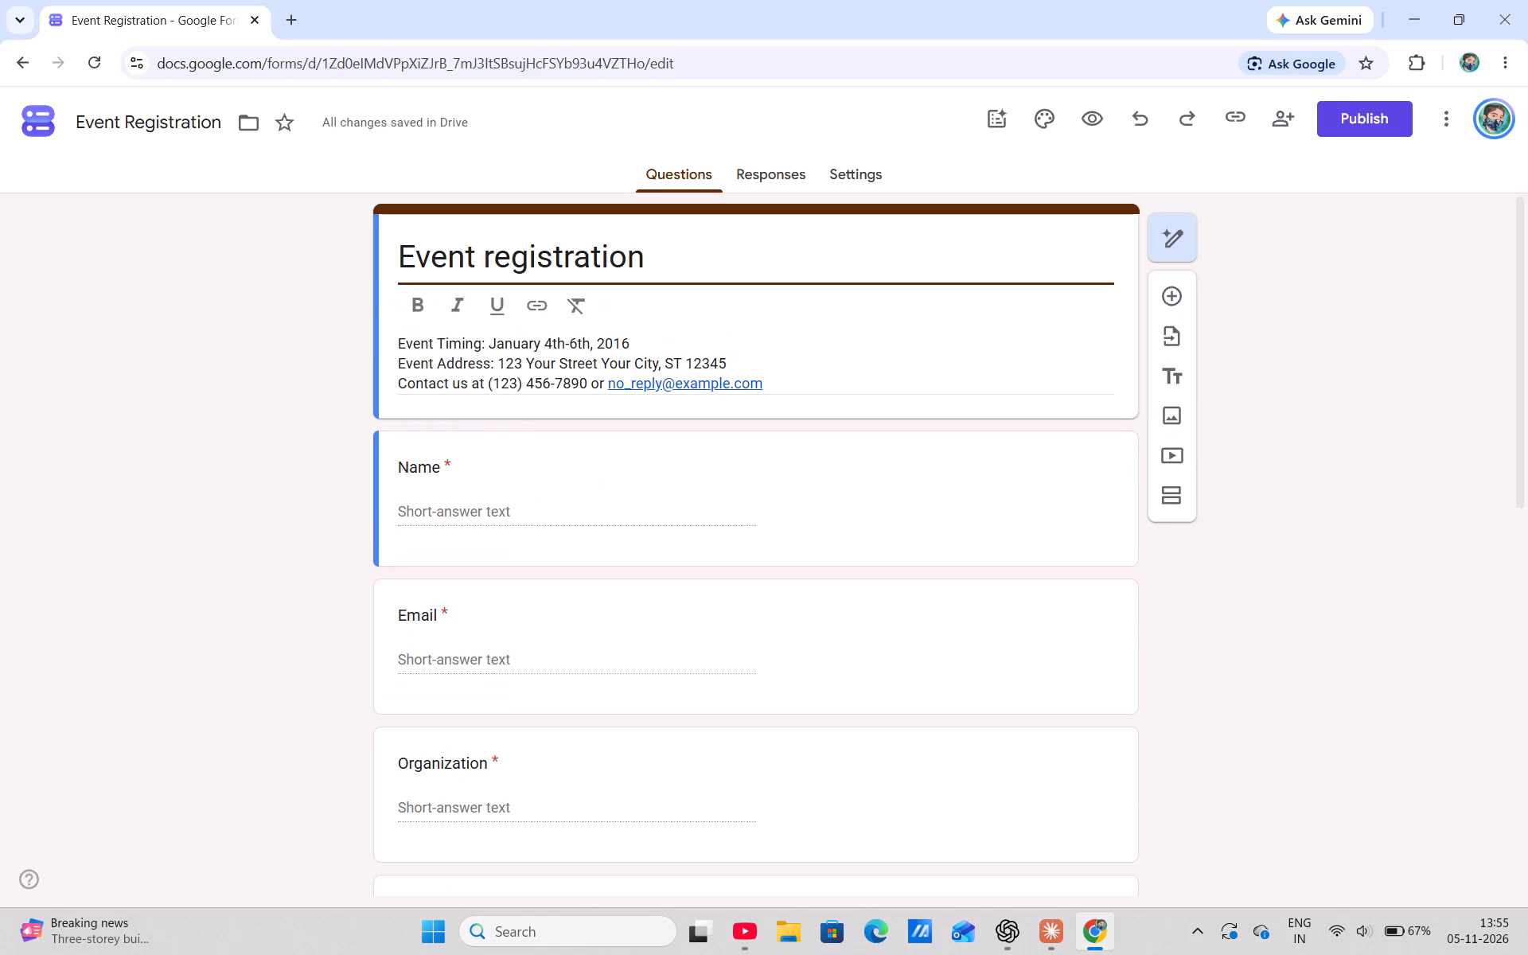
{"action": "key", "text": "BackSpace"}
{"action": "key", "text": "BackSpace"}
{"action": "key", "text": "BackSpace"}
{"action": "key", "text": "BackSpace"}
{"action": "key", "text": "BackSpace"}
{"action": "key", "text": "BackSpace"}
{"action": "key", "text": "BackSpace"}
{"action": "key", "text": "BackSpace"}
{"action": "key", "text": "BackSpace"}
{"action": "key", "text": "BackSpace"}
{"action": "key", "text": "BackSpace"}
{"action": "key", "text": "BackSpace"}
{"action": "key", "text": "BackSpace"}
{"action": "key", "text": "BackSpace"}
{"action": "key", "text": "BackSpace"}
{"action": "key", "text": "BackSpace"}
{"action": "key", "text": "BackSpace"}
{"action": "key", "text": "BackSpace"}
{"action": "key", "text": "BackSpace"}
{"action": "key", "text": "BackSpace"}
{"action": "key", "text": "BackSpace"}
{"action": "key", "text": "BackSpace"}
{"action": "key", "text": "BackSpace"}
{"action": "key", "text": "BackSpace"}
{"action": "key", "text": "BackSpace"}
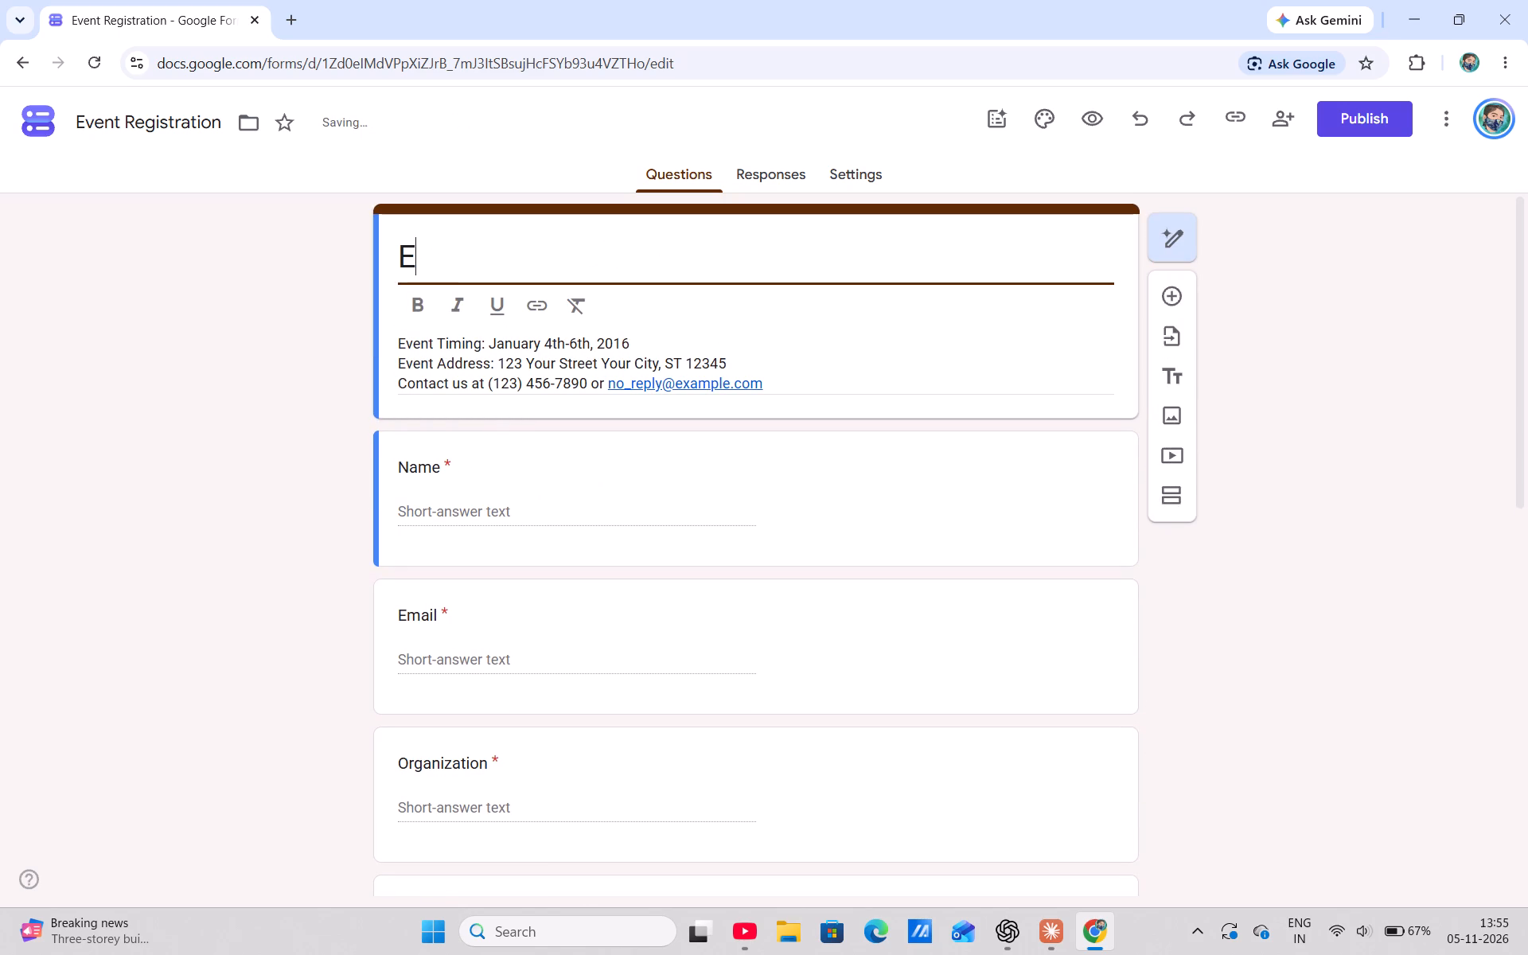
{"action": "type", "text": "diy"}
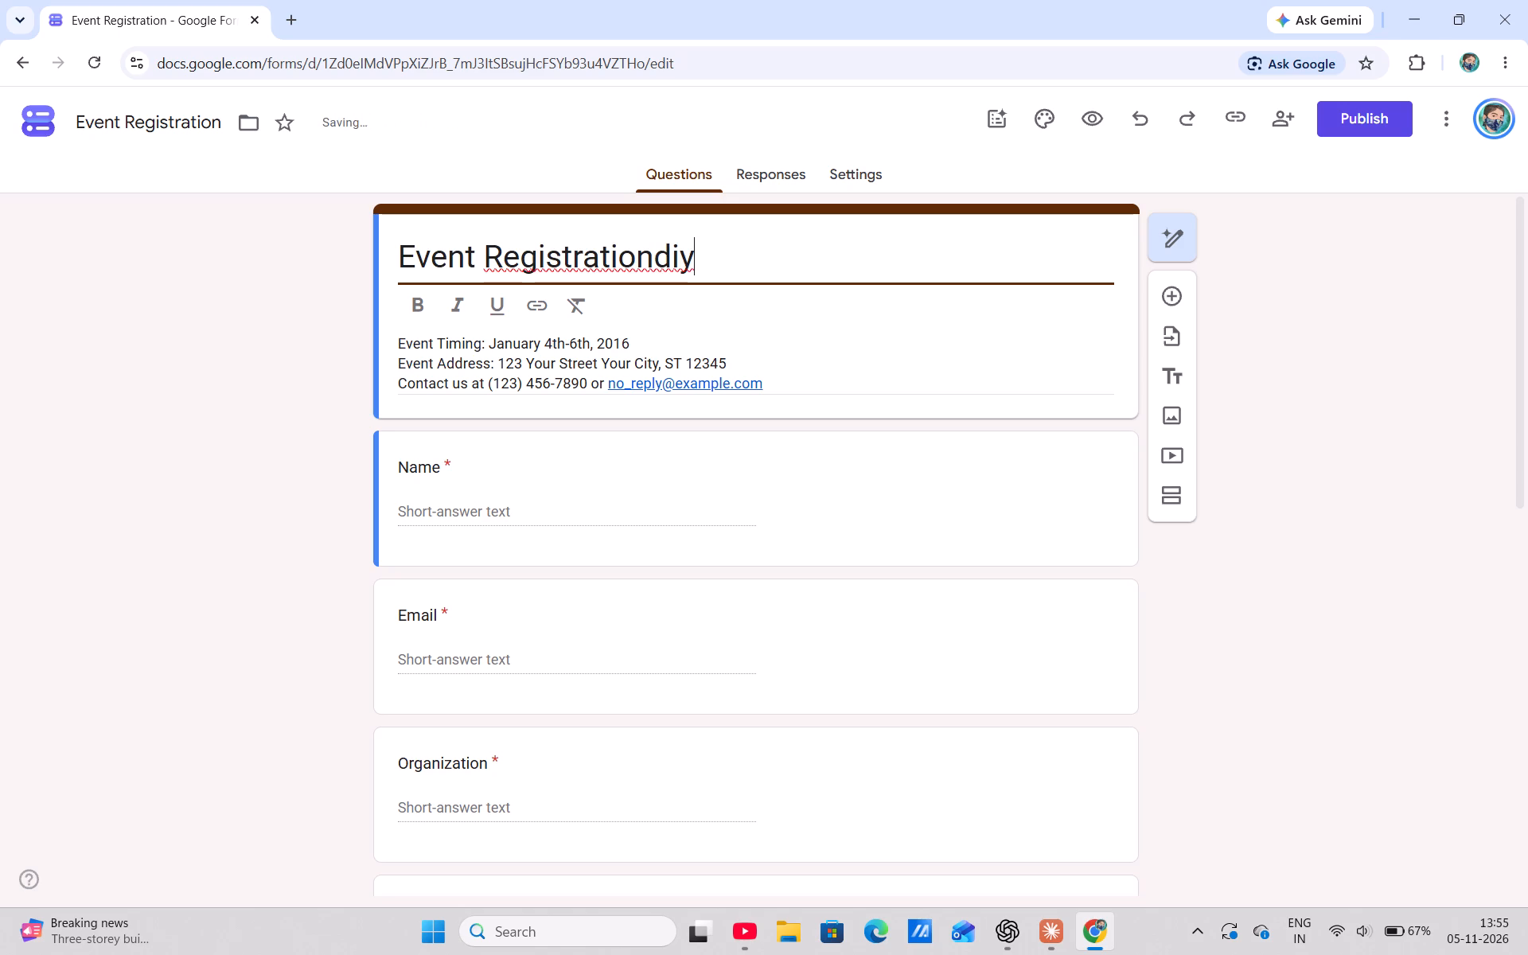
{"action": "key", "text": "BackSpace"}
{"action": "key", "text": "BackSpace"}
{"action": "key", "text": "BackSpace"}
{"action": "key", "text": "BackSpace"}
{"action": "key", "text": "BackSpace"}
{"action": "key", "text": "BackSpace"}
{"action": "key", "text": "BackSpace"}
{"action": "key", "text": "BackSpace"}
{"action": "key", "text": "BackSpace"}
{"action": "key", "text": "BackSpace"}
{"action": "key", "text": "BackSpace"}
{"action": "key", "text": "BackSpace"}
{"action": "key", "text": "BackSpace"}
{"action": "key", "text": "BackSpace"}
{"action": "key", "text": "BackSpace"}
{"action": "key", "text": "BackSpace"}
{"action": "key", "text": "BackSpace"}
{"action": "key", "text": "BackSpace"}
{"action": "key", "text": "BackSpace"}
{"action": "key", "text": "BackSpace"}
{"action": "key", "text": "shift+d"}
{"action": "key", "text": "BackSpace"}
{"action": "key", "text": "BackSpace"}
{"action": "key", "text": "BackSpace"}
{"action": "key", "text": "BackSpace"}
{"action": "key", "text": "BackSpace"}
{"action": "key", "text": "BackSpace"}
{"action": "key", "text": "BackSpace"}
{"action": "key", "text": "BackSpace"}
{"action": "key", "text": "BackSpace"}
{"action": "key", "text": "BackSpace"}
{"action": "key", "text": "BackSpace"}
{"action": "key", "text": "BackSpace"}
{"action": "key", "text": "BackSpace"}
{"action": "key", "text": "BackSpace"}
{"action": "key", "text": "BackSpace"}
{"action": "key", "text": "BackSpace"}
{"action": "key", "text": "BackSpace"}
{"action": "key", "text": "BackSpace"}
{"action": "key", "text": "BackSpace"}
{"action": "key", "text": "BackSpace"}
{"action": "key", "text": "BackSpace"}
{"action": "key", "text": "BackSpace"}
{"action": "key", "text": "BackSpace"}
{"action": "key", "text": "BackSpace"}
{"action": "key", "text": "BackSpace"}
{"action": "key", "text": "BackSpace"}
{"action": "key", "text": "BackSpace"}
{"action": "key", "text": "BackSpace"}
{"action": "key", "text": "BackSpace"}
{"action": "key", "text": "BackSpace"}
{"action": "key", "text": "BackSpace"}
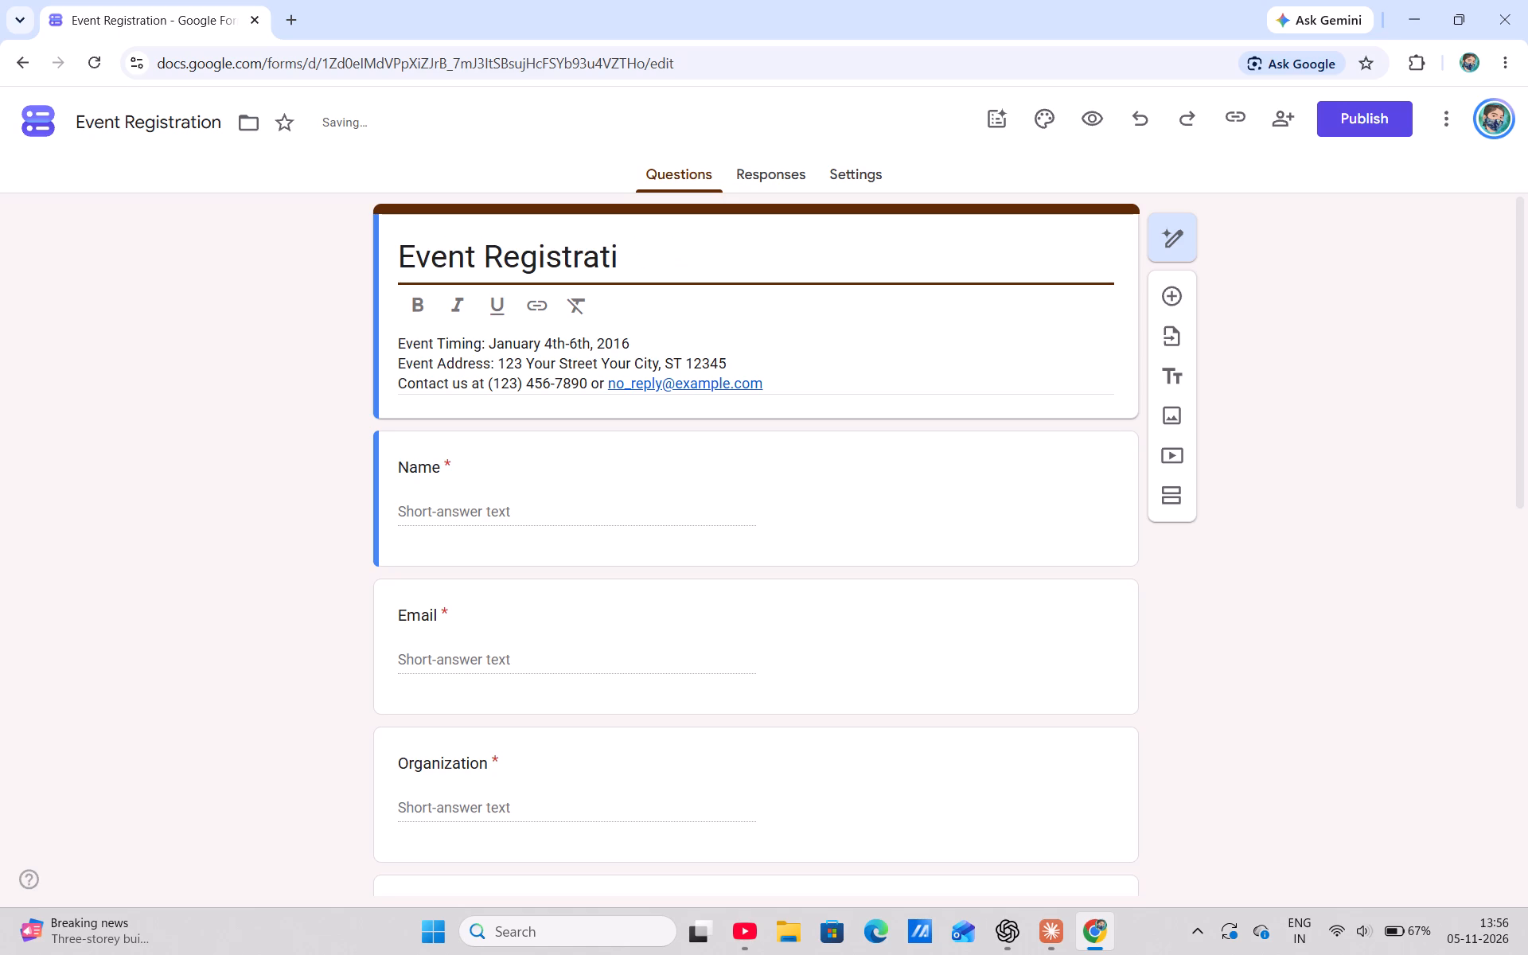
{"action": "key", "text": "BackSpace"}
{"action": "key", "text": "BackSpace"}
{"action": "key", "text": "BackSpace"}
{"action": "key", "text": "BackSpace"}
{"action": "key", "text": "BackSpace"}
{"action": "key", "text": "BackSpace"}
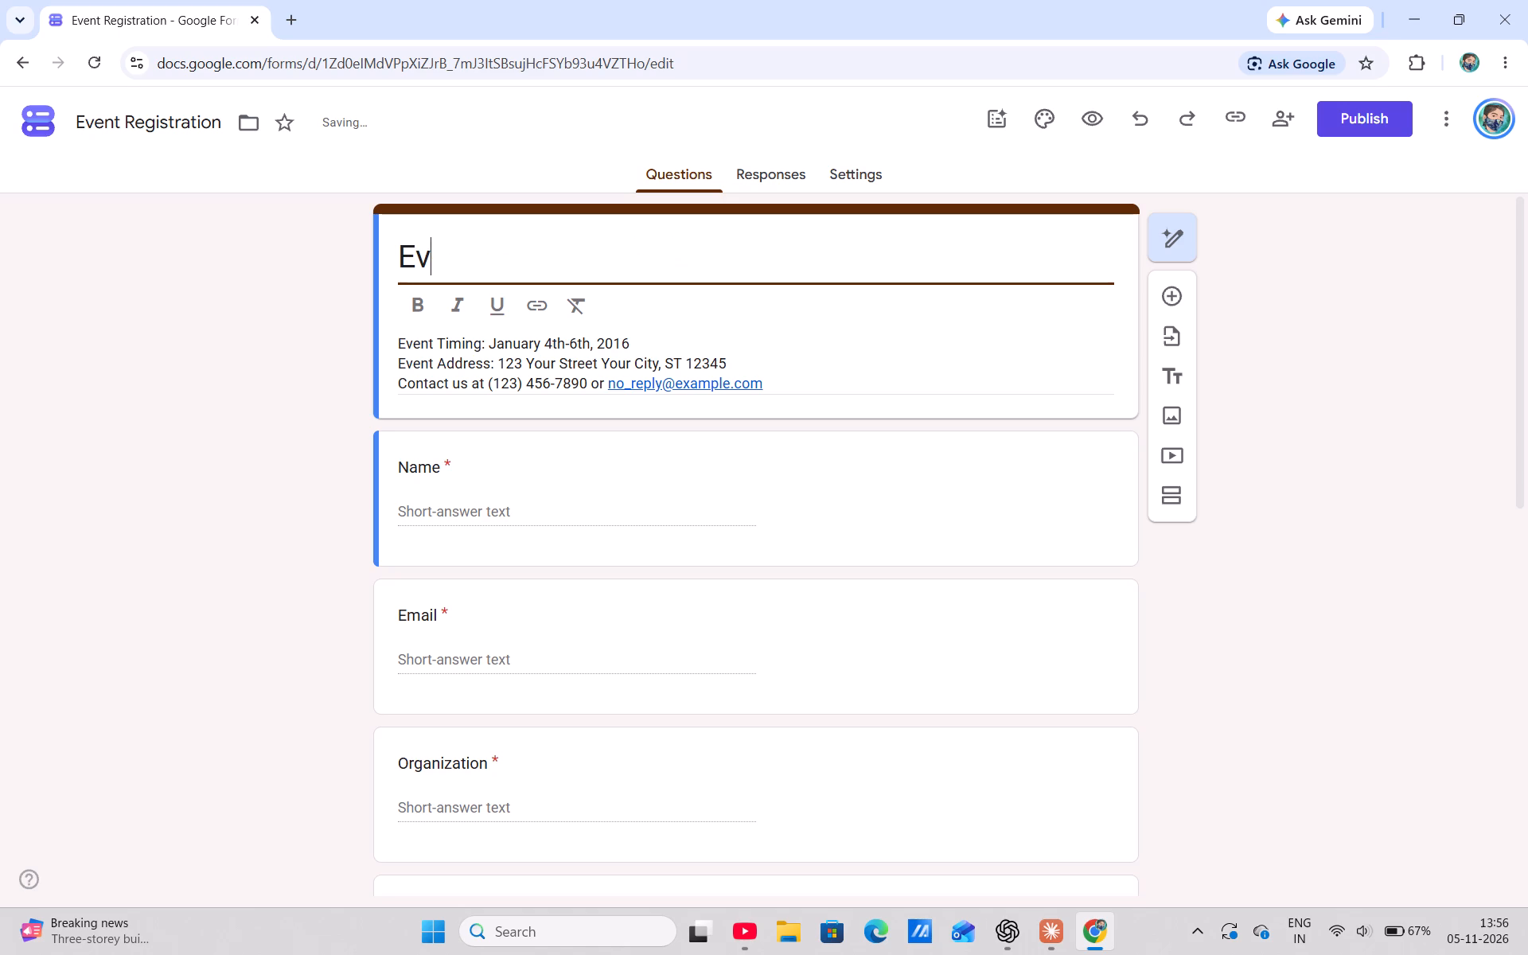
{"action": "key", "text": "BackSpace"}
{"action": "key", "text": "shift+d"}
{"action": "key", "text": "Left"}
{"action": "key", "text": "BackSpace"}
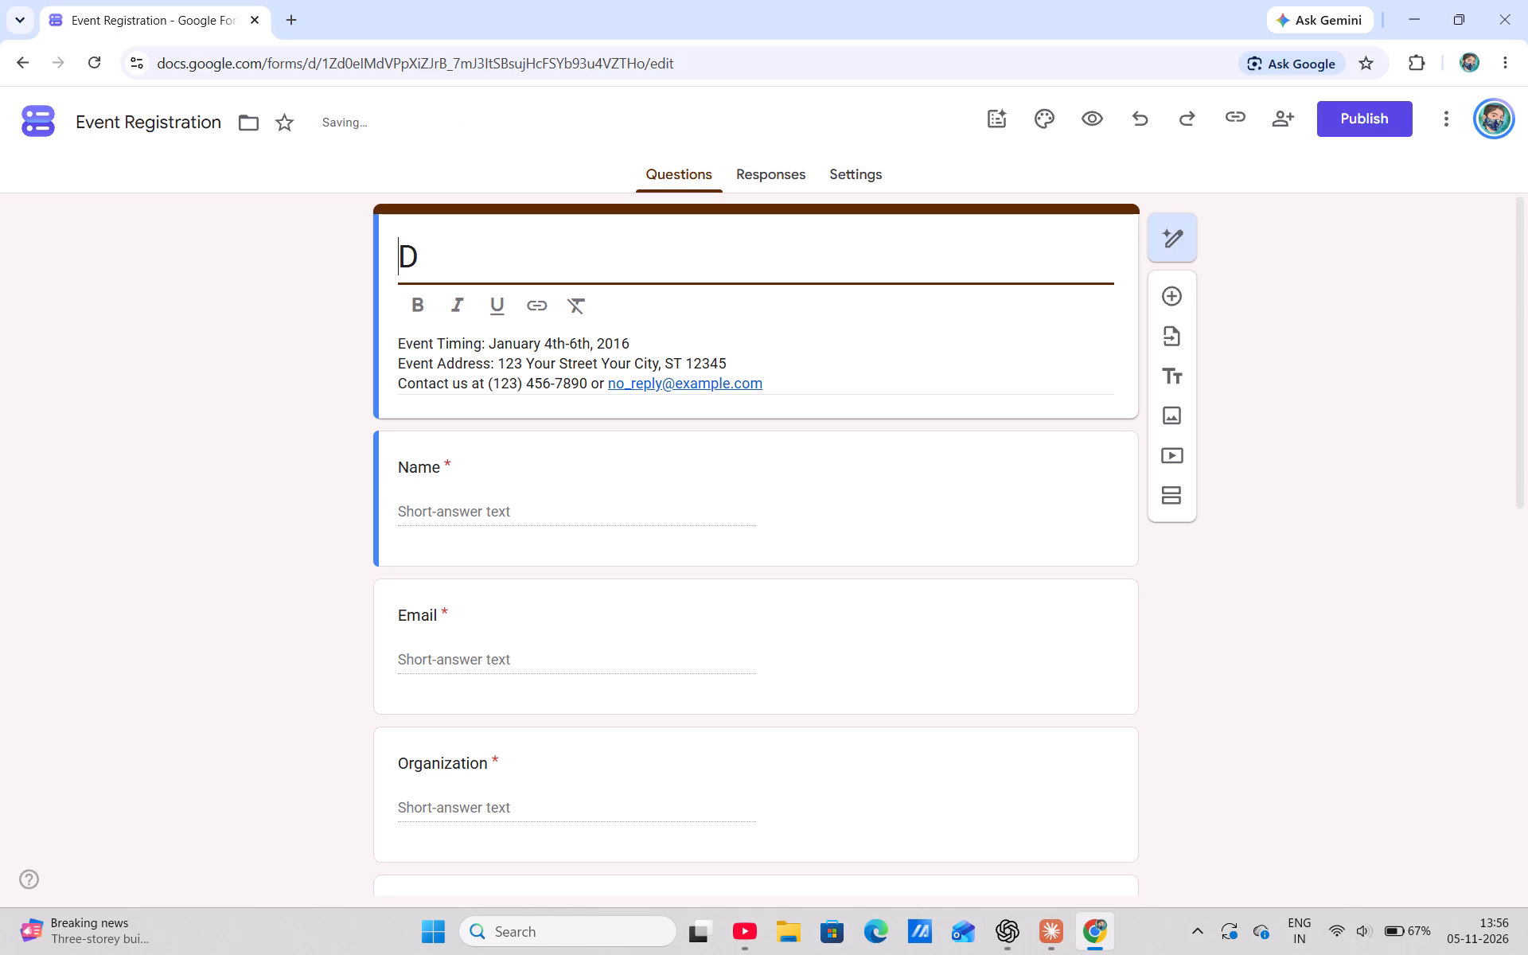
{"action": "key", "text": "Right"}
{"action": "type", "text": "iya"}
{"action": "key", "text": "space"}
{"action": "type", "text": "Balancing"}
{"action": "key", "text": "space"}
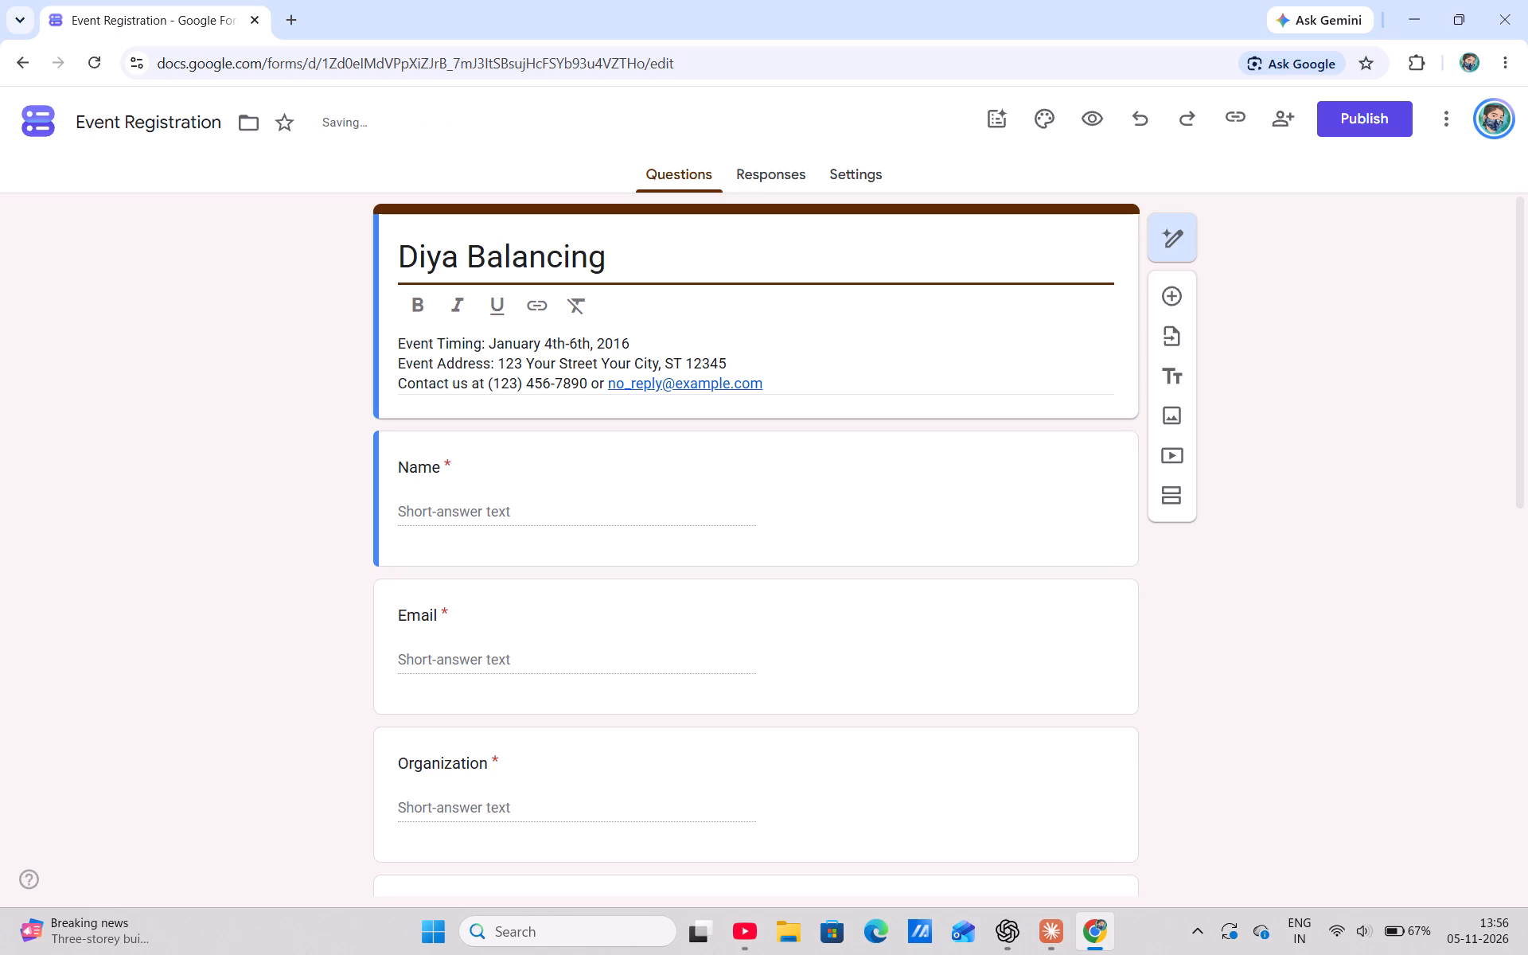
{"action": "type", "text": "Compet"}
{"action": "type", "text": "ition"}
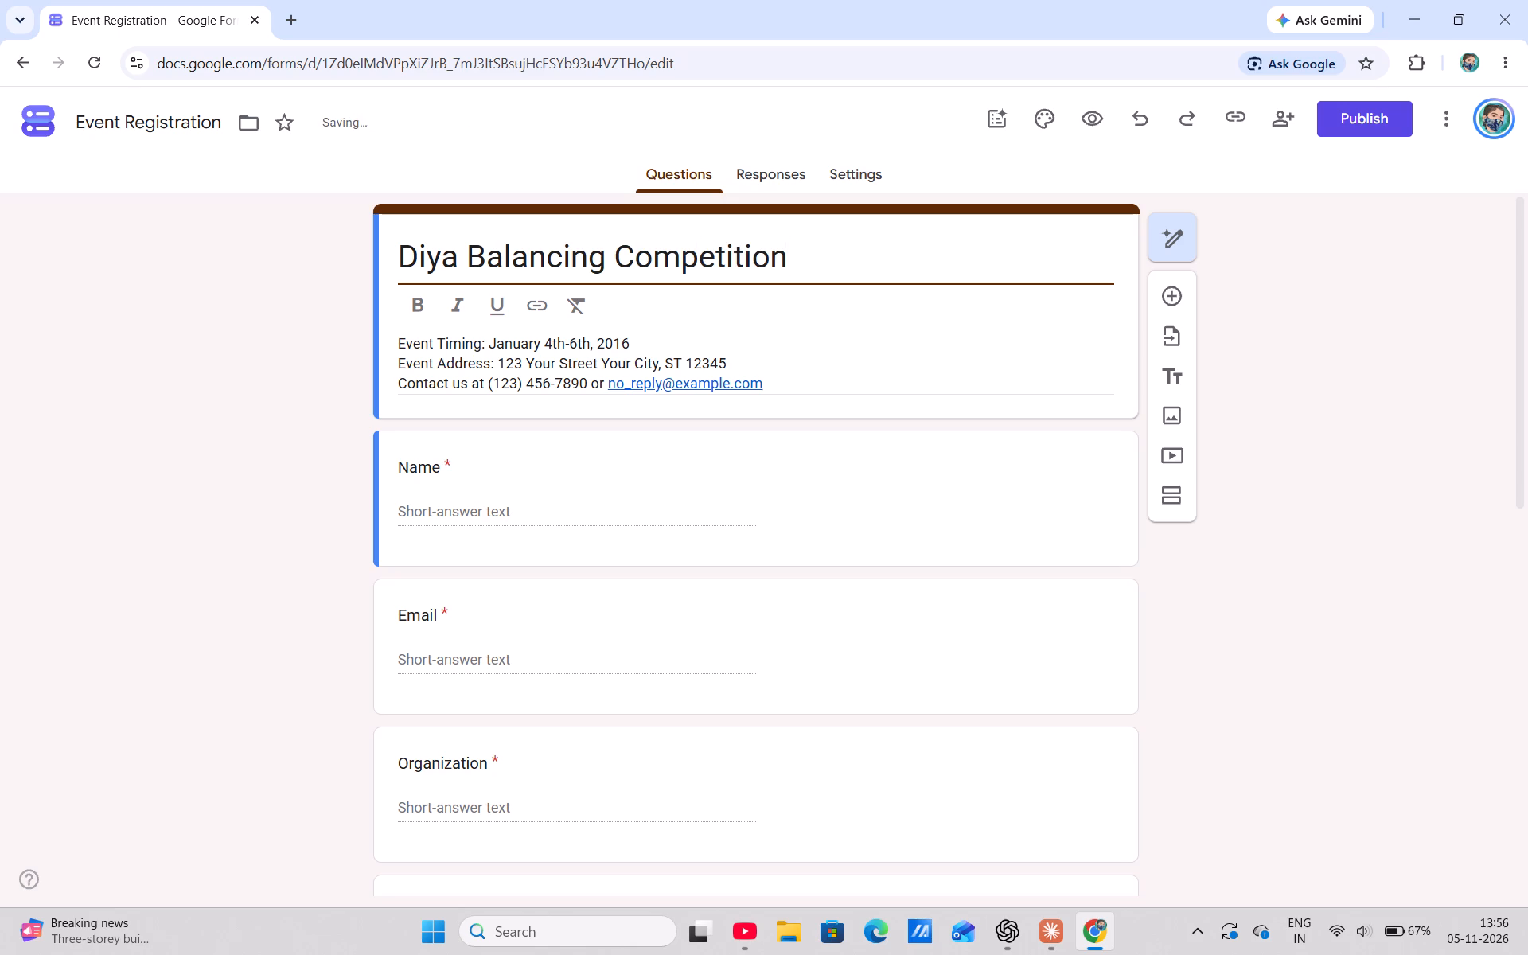
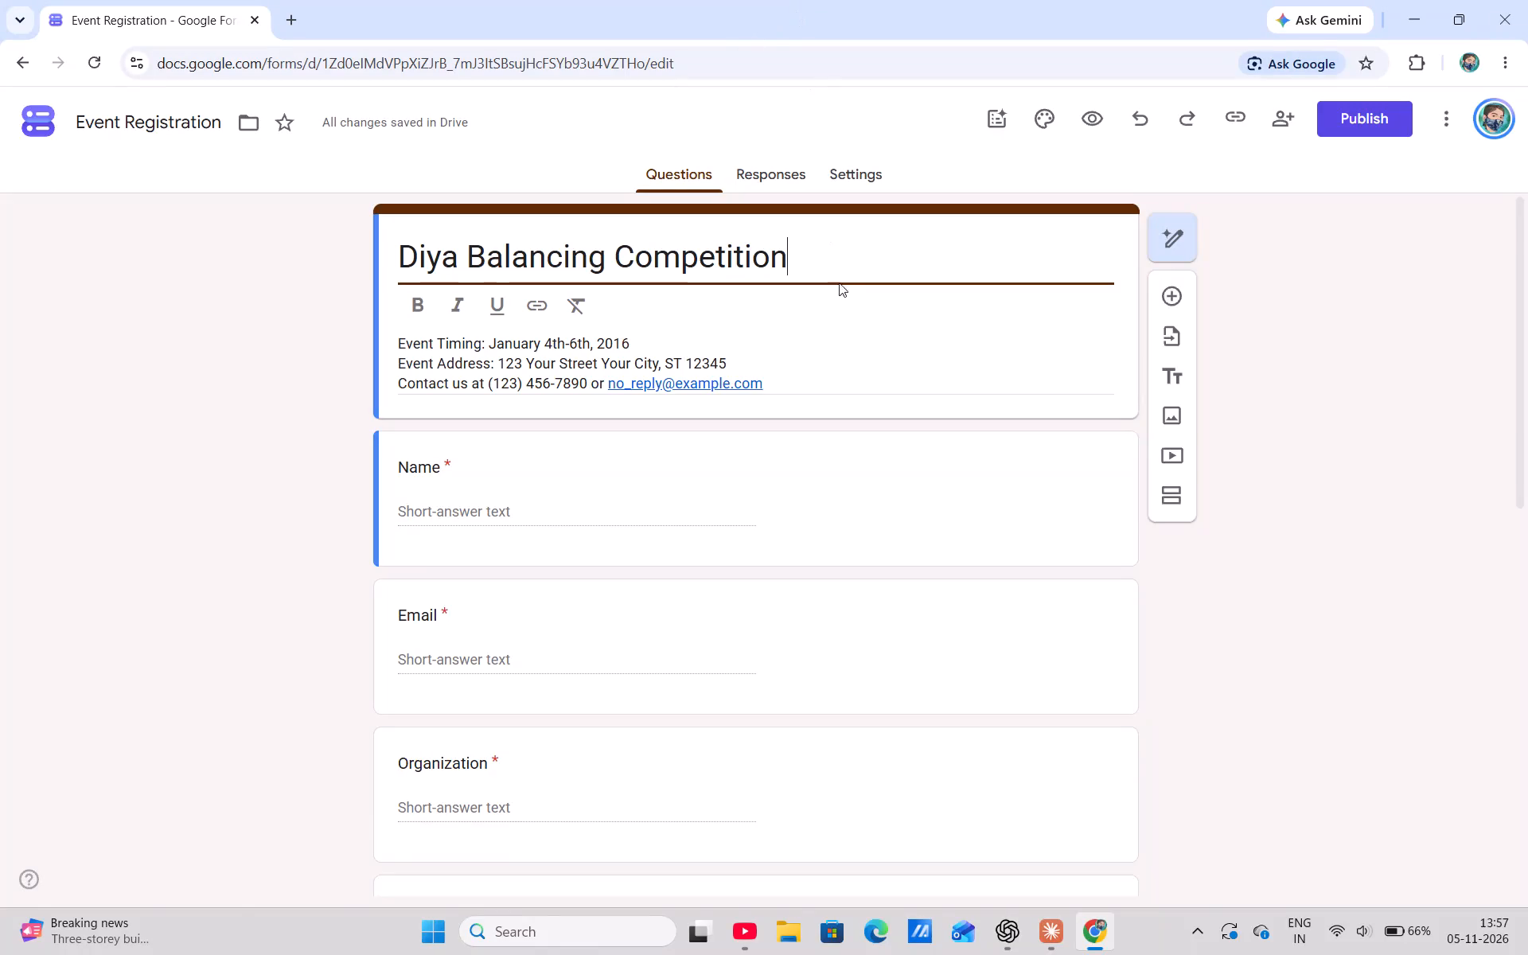
Extend the form's title so it reads "Diya Balancing Competition - Registration form".
{"action": "left_click", "coordinate": [844, 201]}
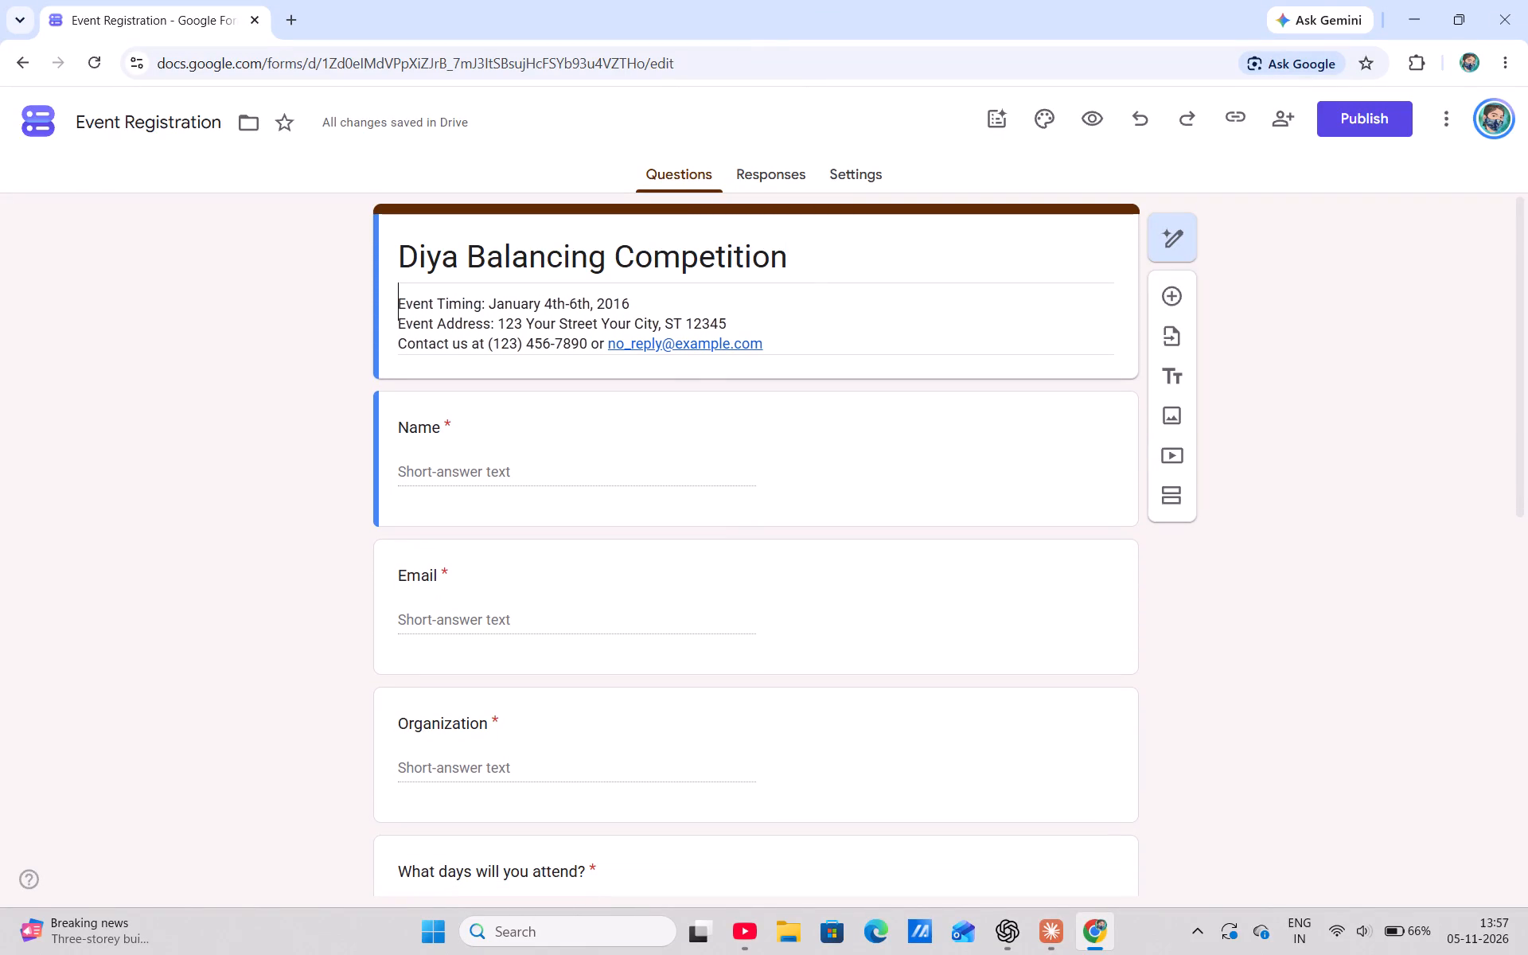
{"action": "left_click", "coordinate": [812, 260]}
{"action": "key", "text": "space"}
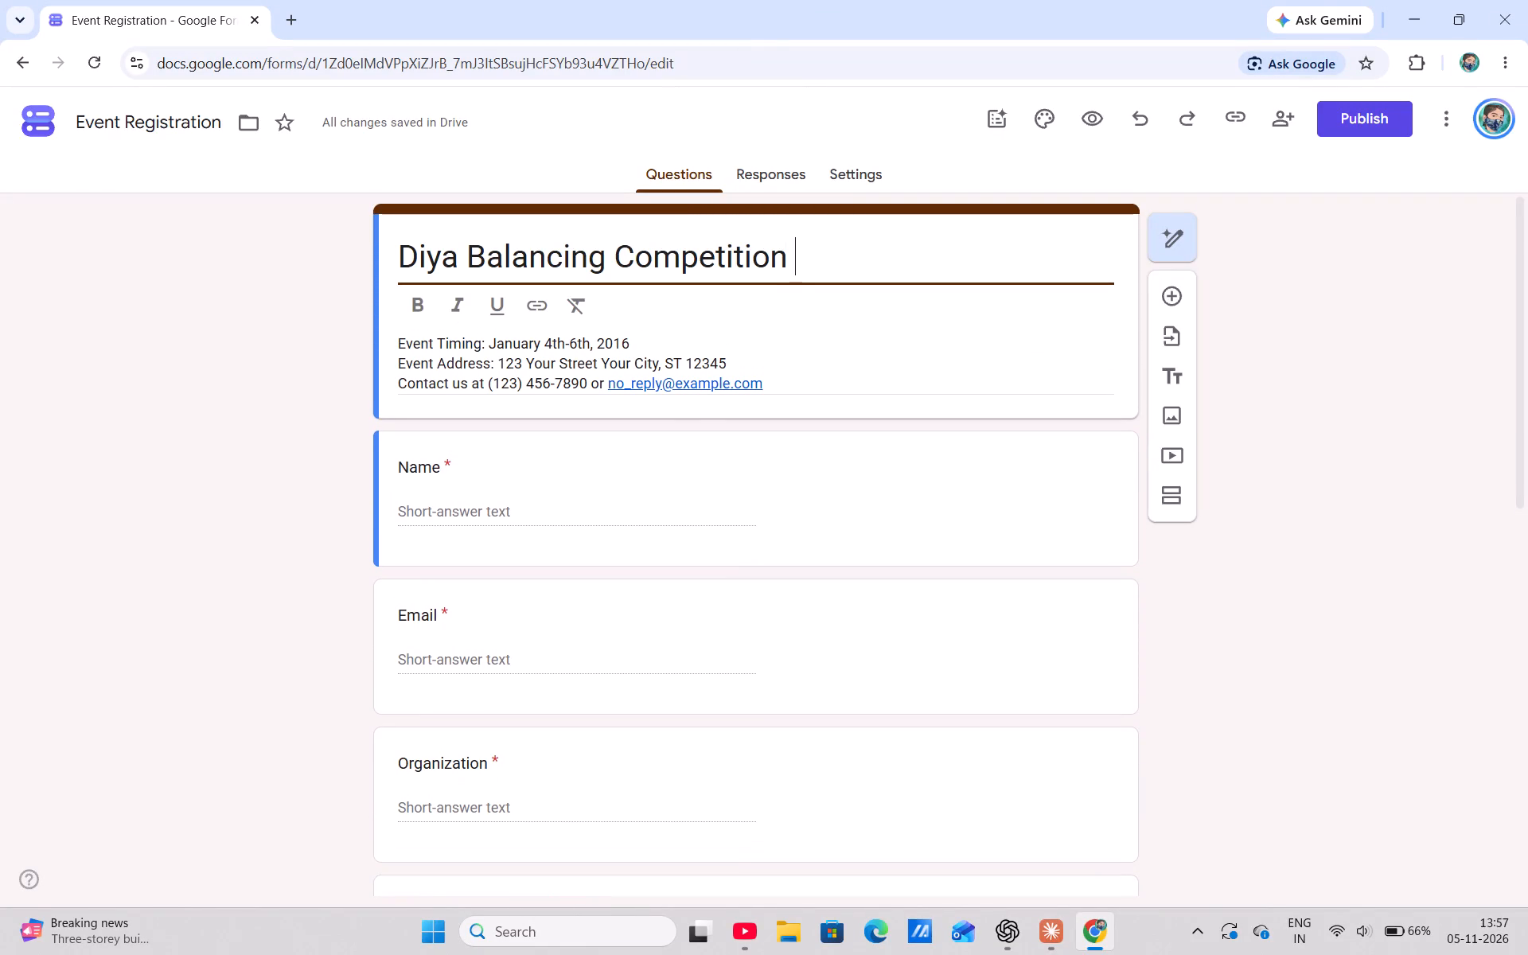
{"action": "type", "text": "form"}
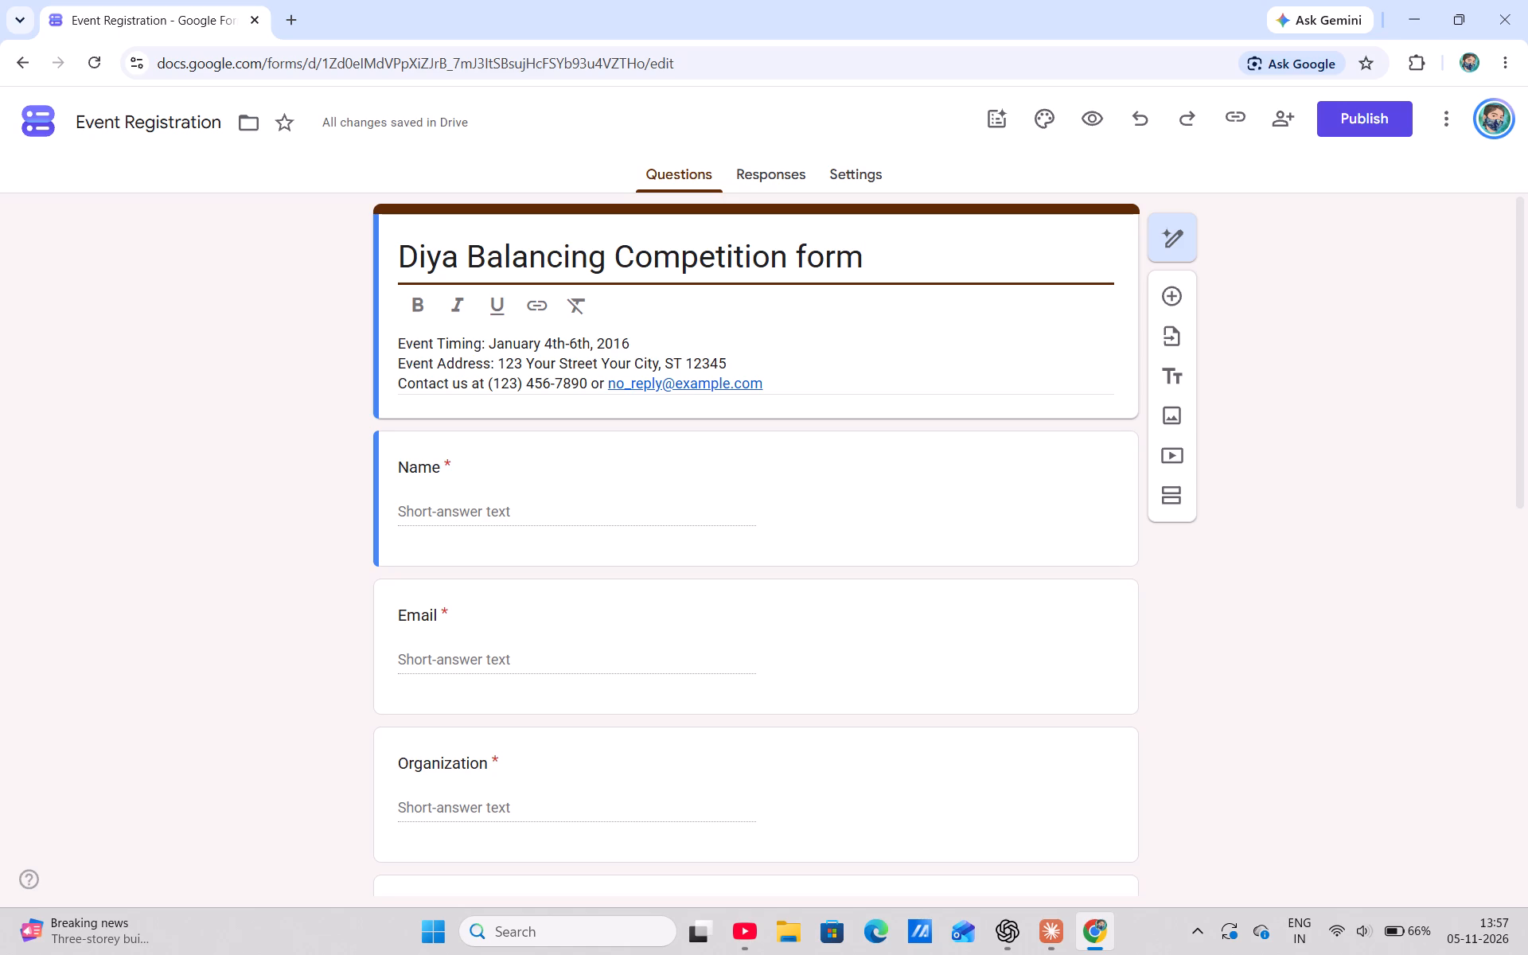
{"action": "left_click", "coordinate": [789, 258]}
{"action": "key", "text": "shift+underscore"}
{"action": "key", "text": "BackSpace"}
{"action": "key", "text": "minus"}
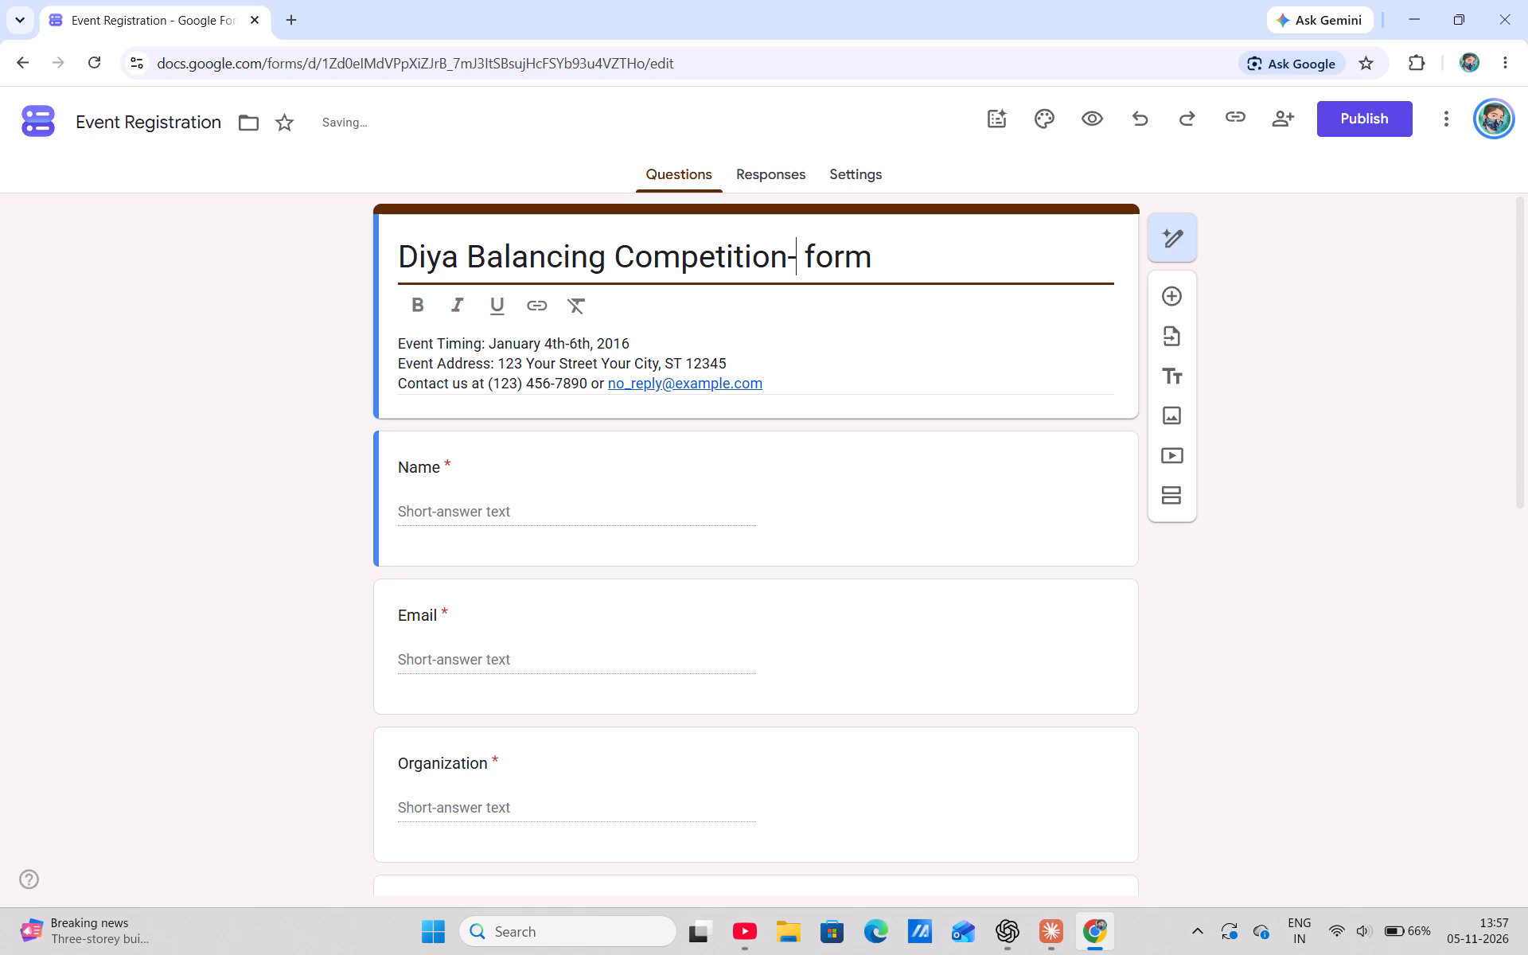
{"action": "type", "text": "Re"}
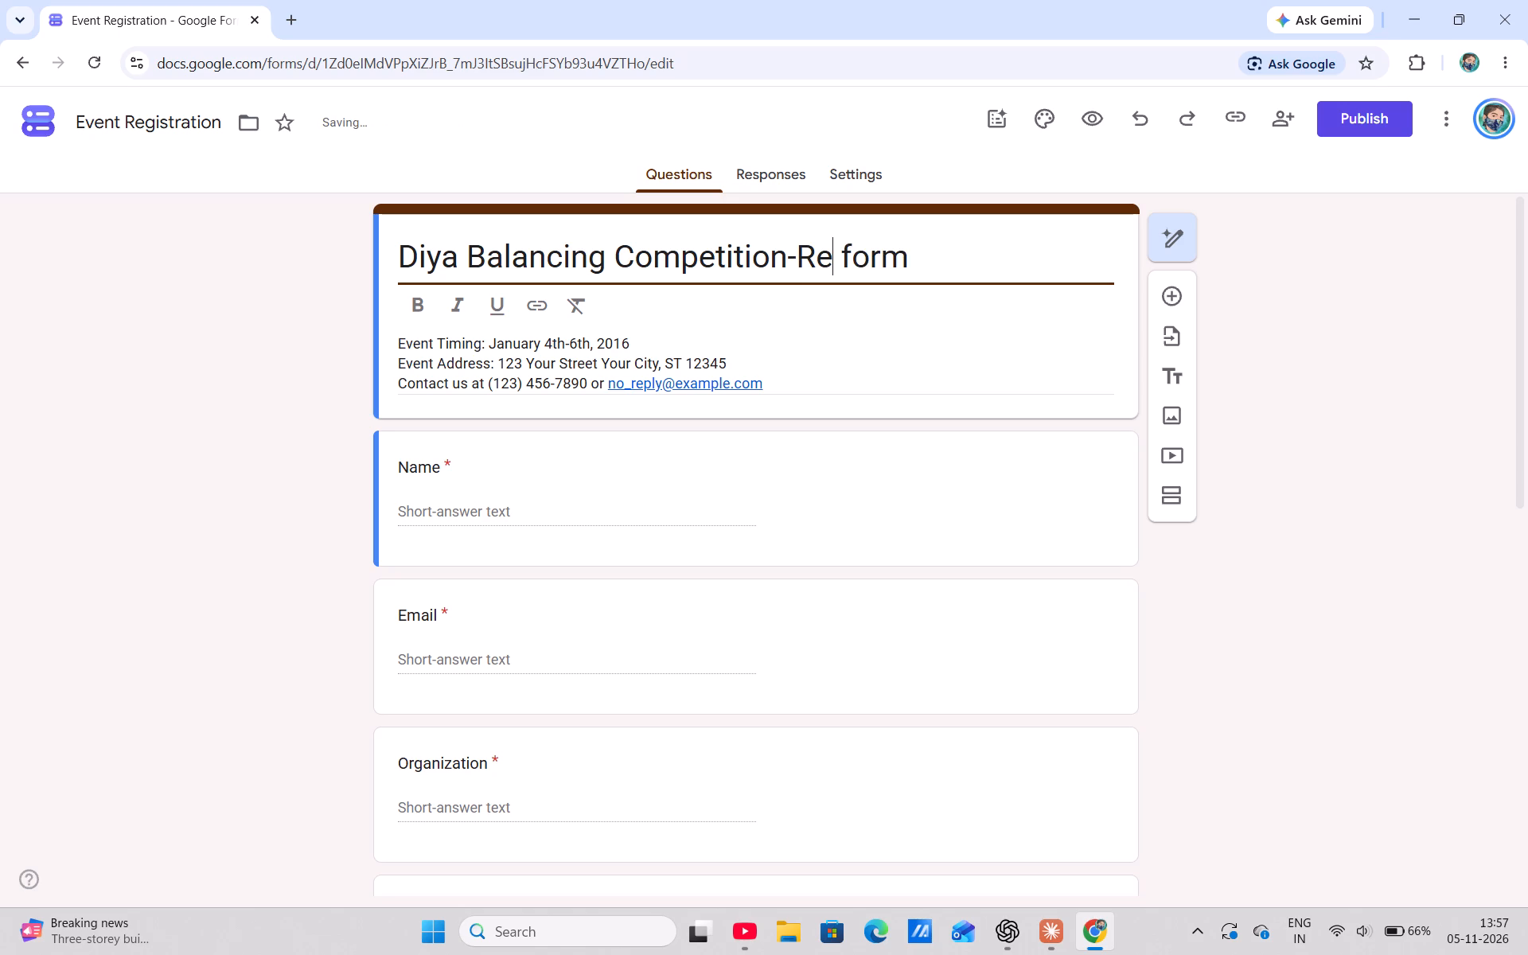
{"action": "key", "text": "BackSpace"}
{"action": "key", "text": "BackSpace"}
{"action": "key", "text": "BackSpace"}
{"action": "key", "text": "space"}
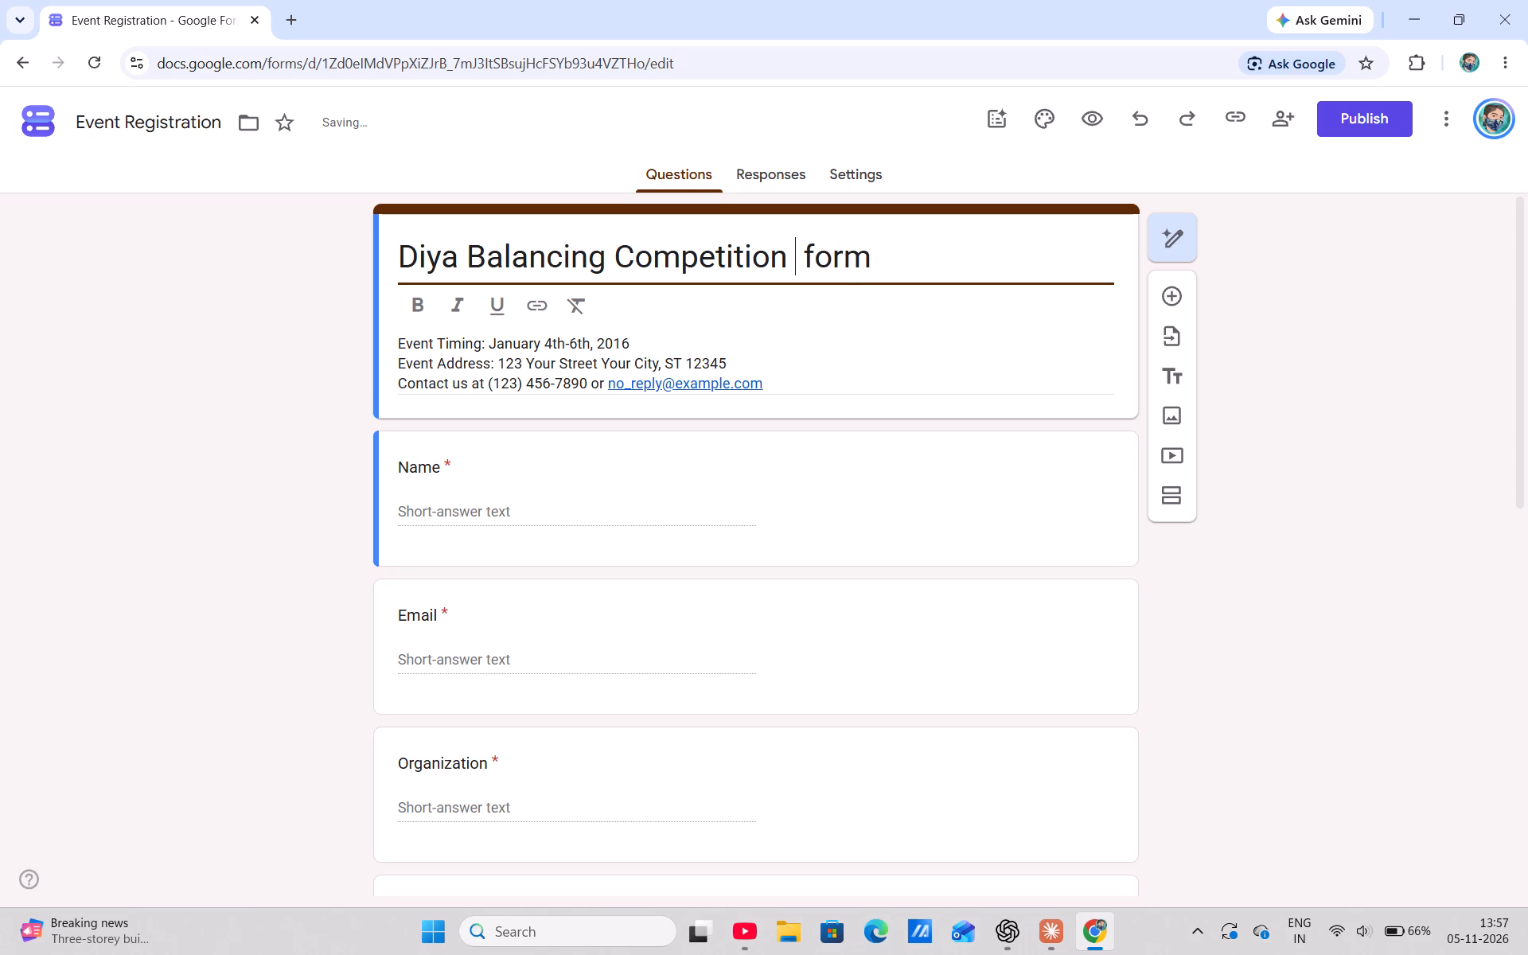
{"action": "type", "text": "_"}
{"action": "key", "text": "BackSpace"}
{"action": "key", "text": "minus"}
{"action": "key", "text": "space"}
{"action": "type", "text": "Registration"}
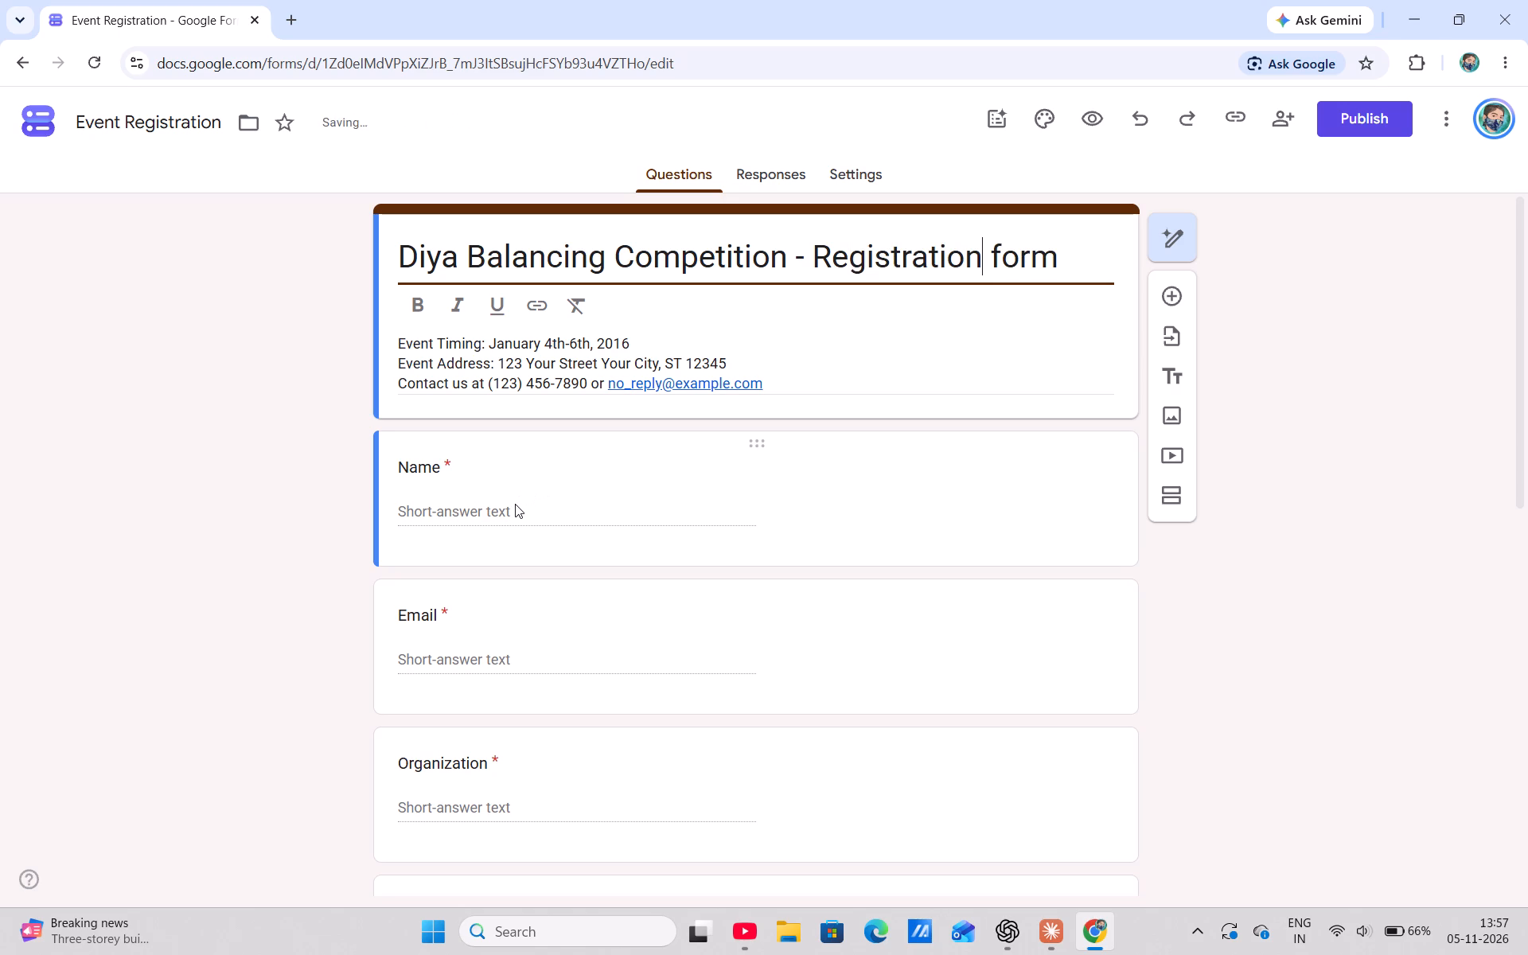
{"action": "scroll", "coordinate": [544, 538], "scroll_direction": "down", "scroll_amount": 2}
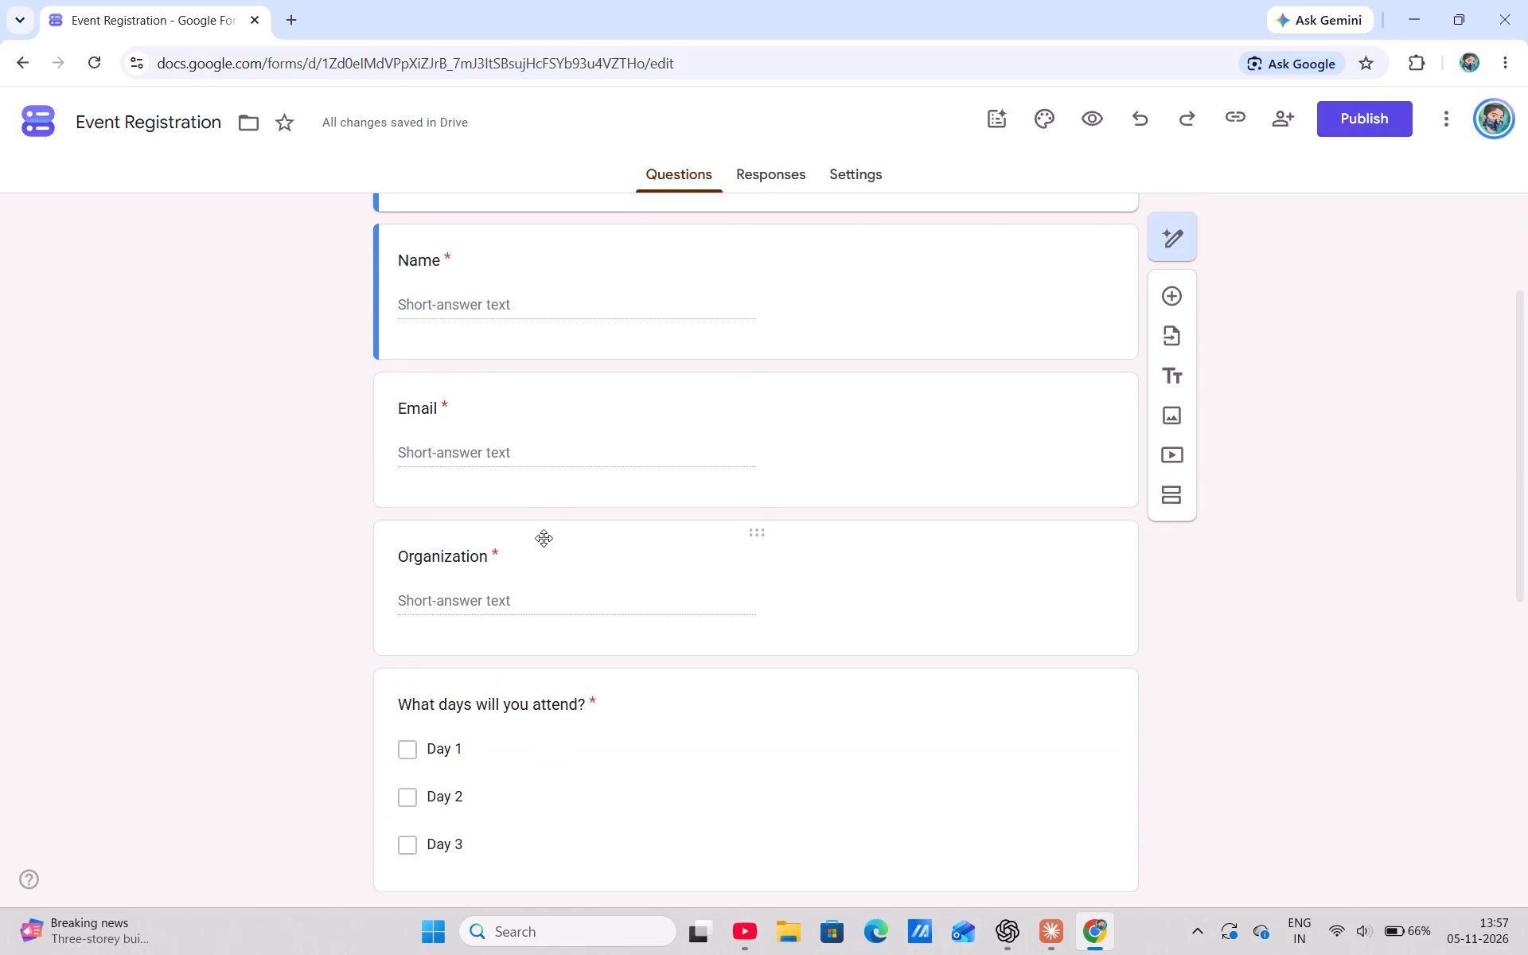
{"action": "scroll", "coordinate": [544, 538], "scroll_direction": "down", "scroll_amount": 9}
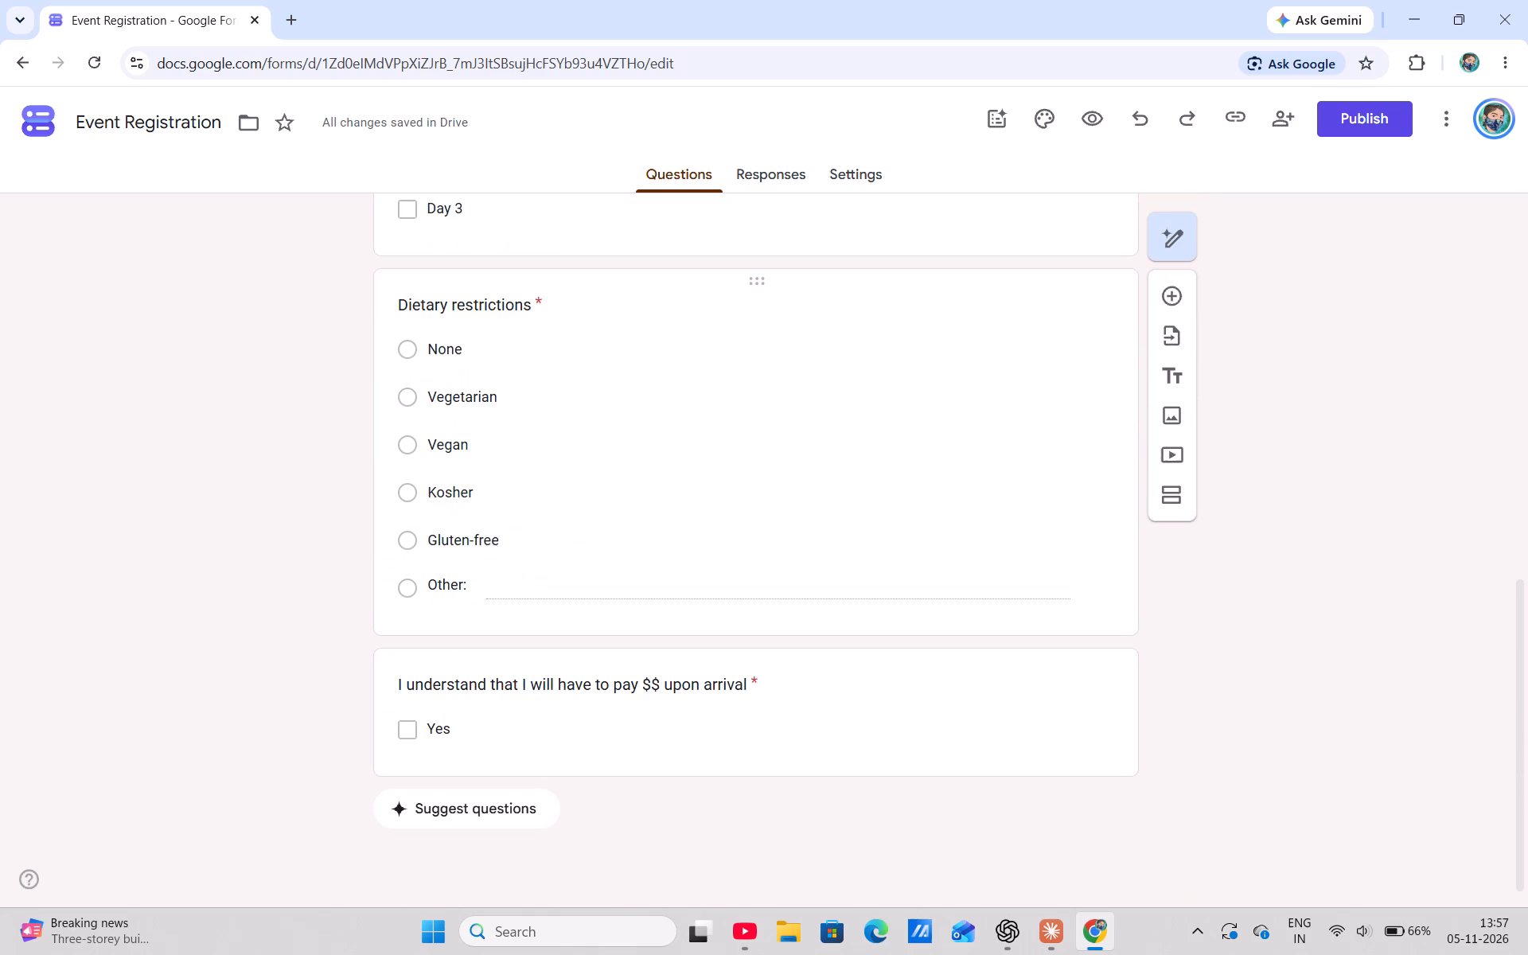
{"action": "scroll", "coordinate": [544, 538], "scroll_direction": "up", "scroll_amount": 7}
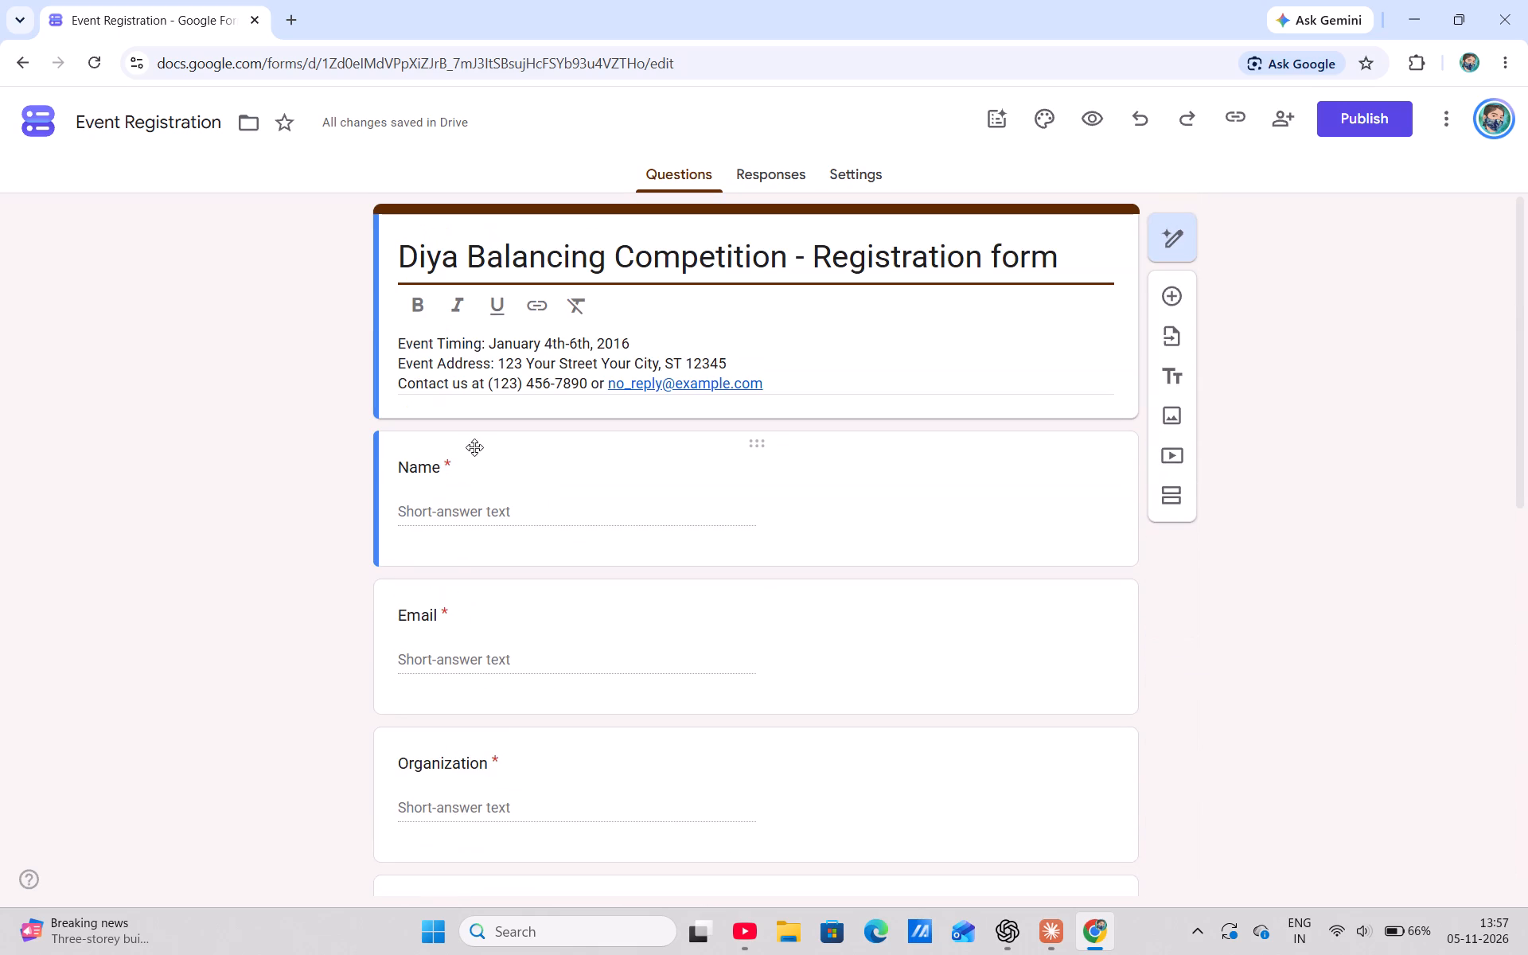
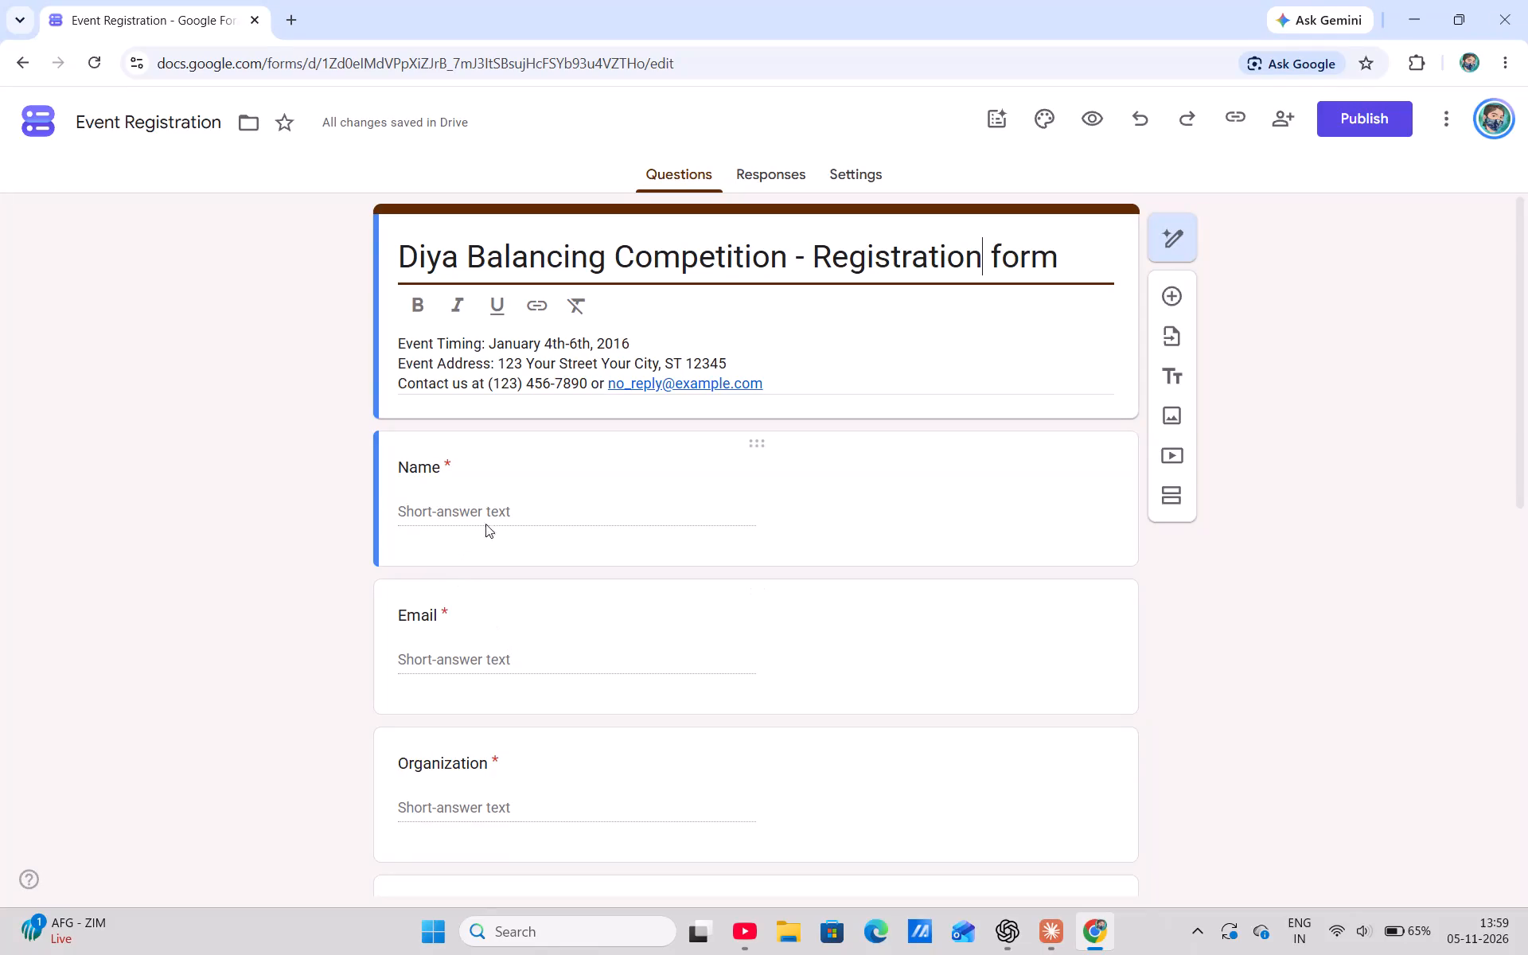
Rename the Email question, second in the form, as "Roll No.".
{"action": "left_click", "coordinate": [491, 760]}
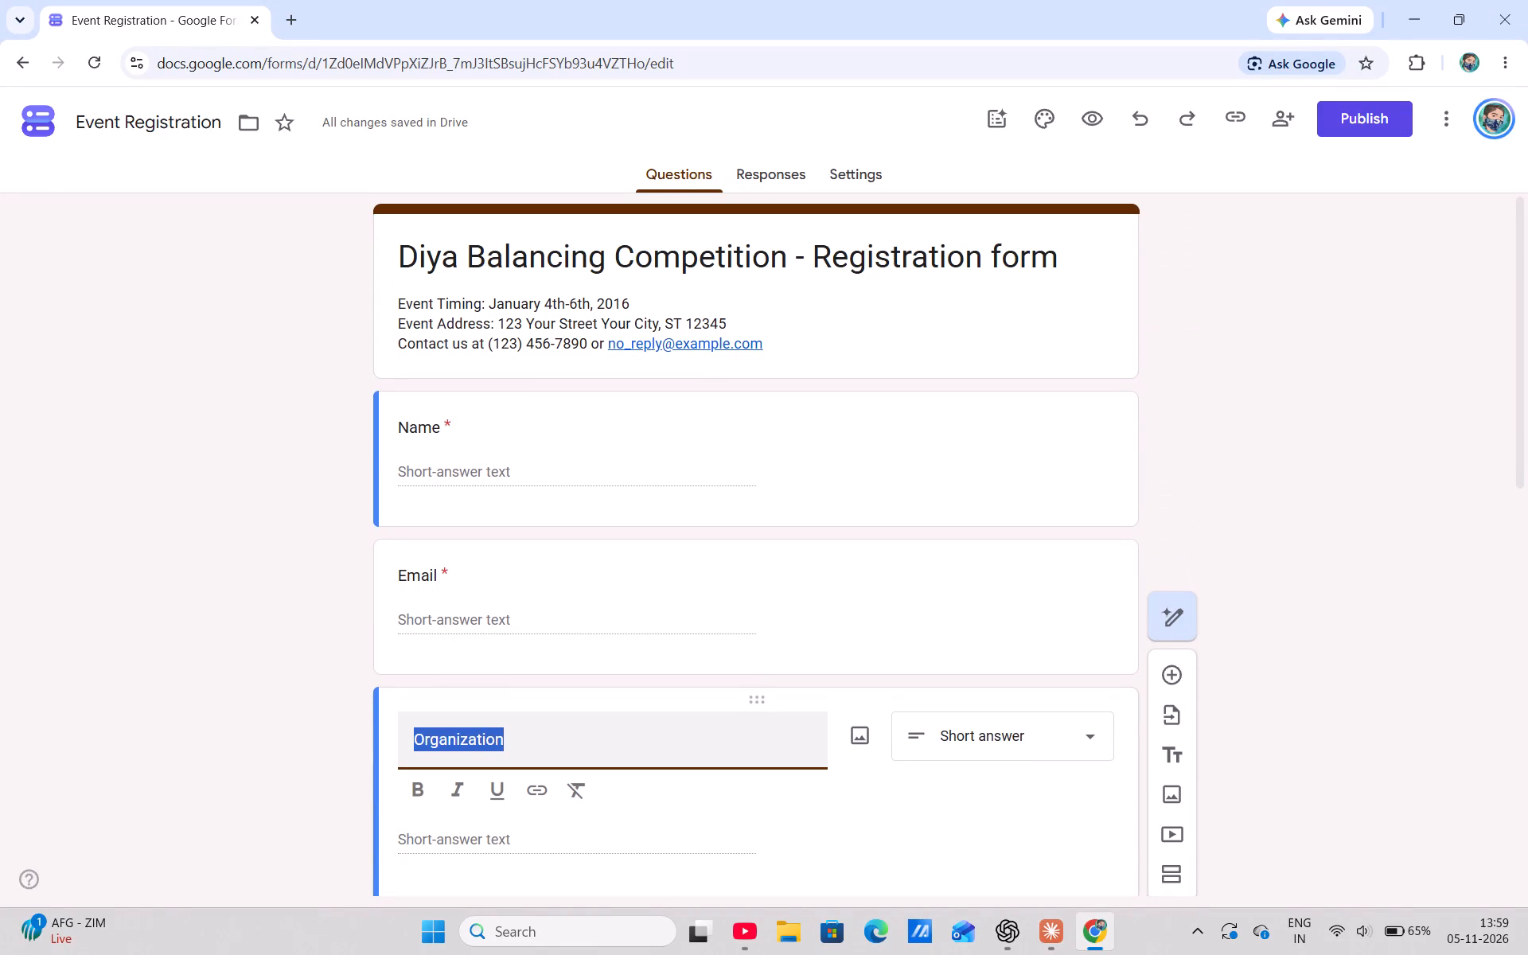
{"action": "left_click", "coordinate": [437, 574]}
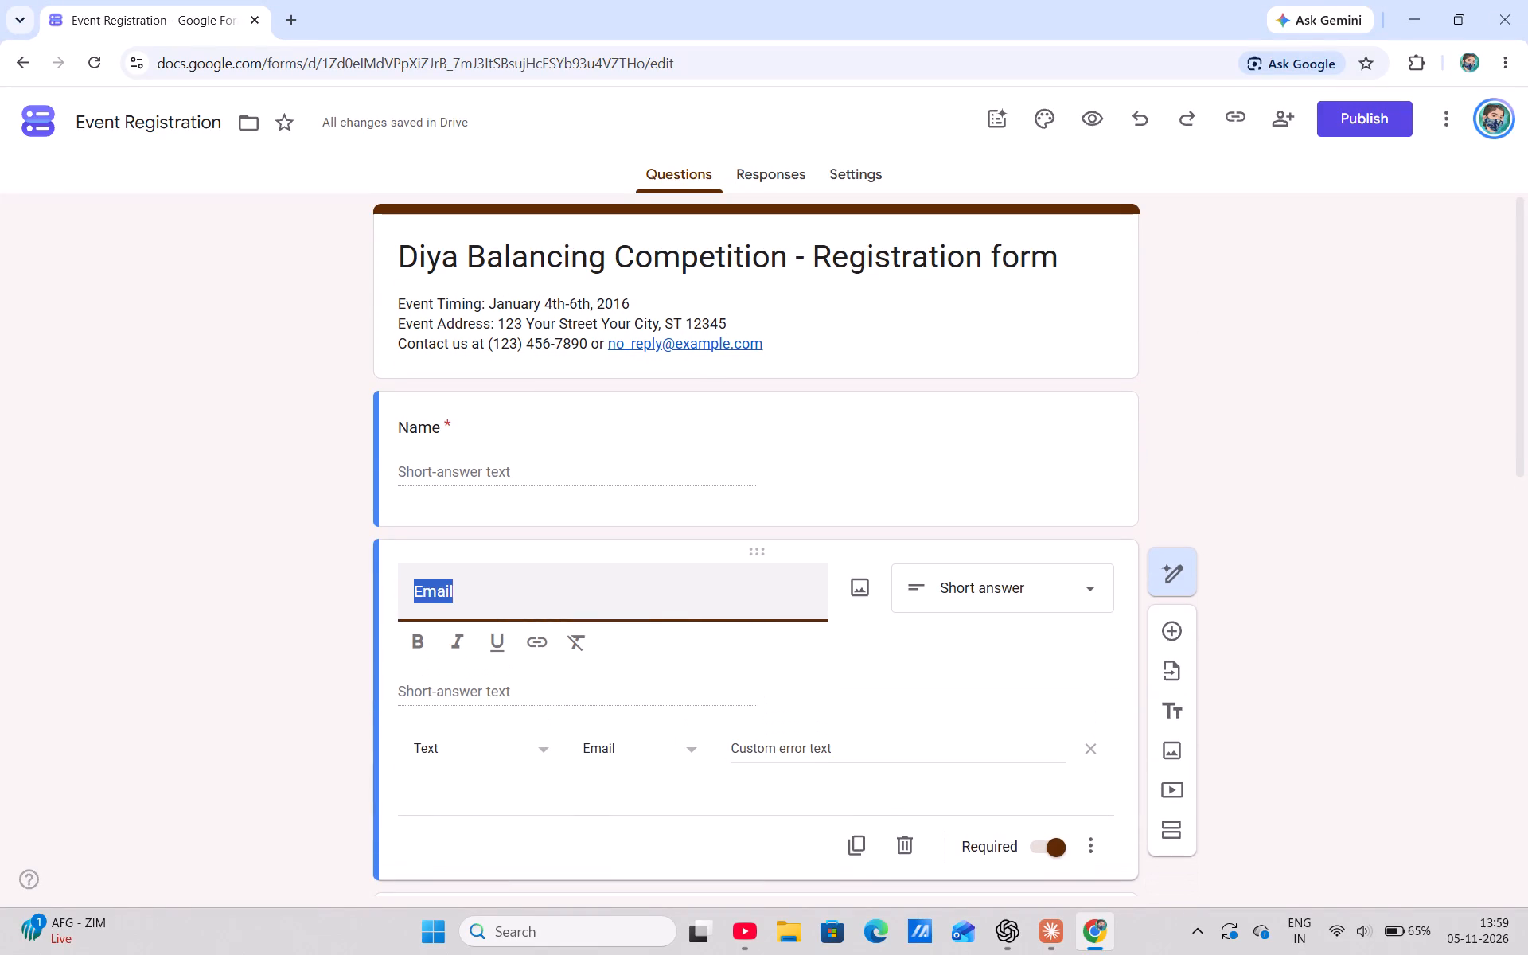
{"action": "key", "text": "shift+r"}
{"action": "type", "text": "oll No"}
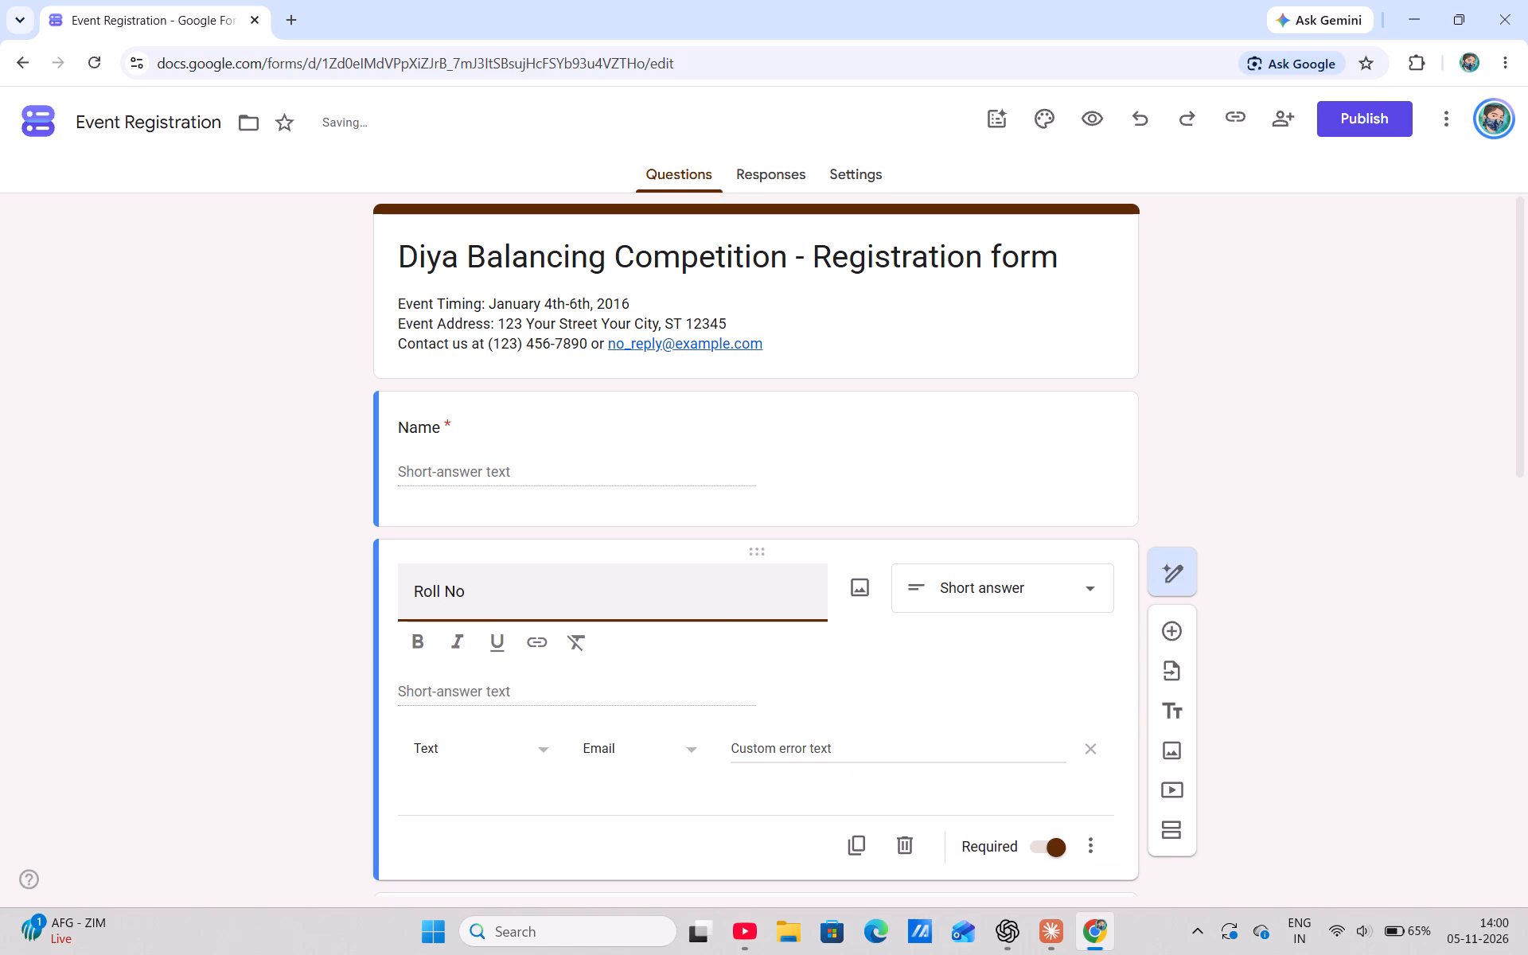
{"action": "key", "text": "period"}
Rename the Organization question as "Email.".
{"action": "scroll", "coordinate": [481, 766], "scroll_direction": "down", "scroll_amount": 1}
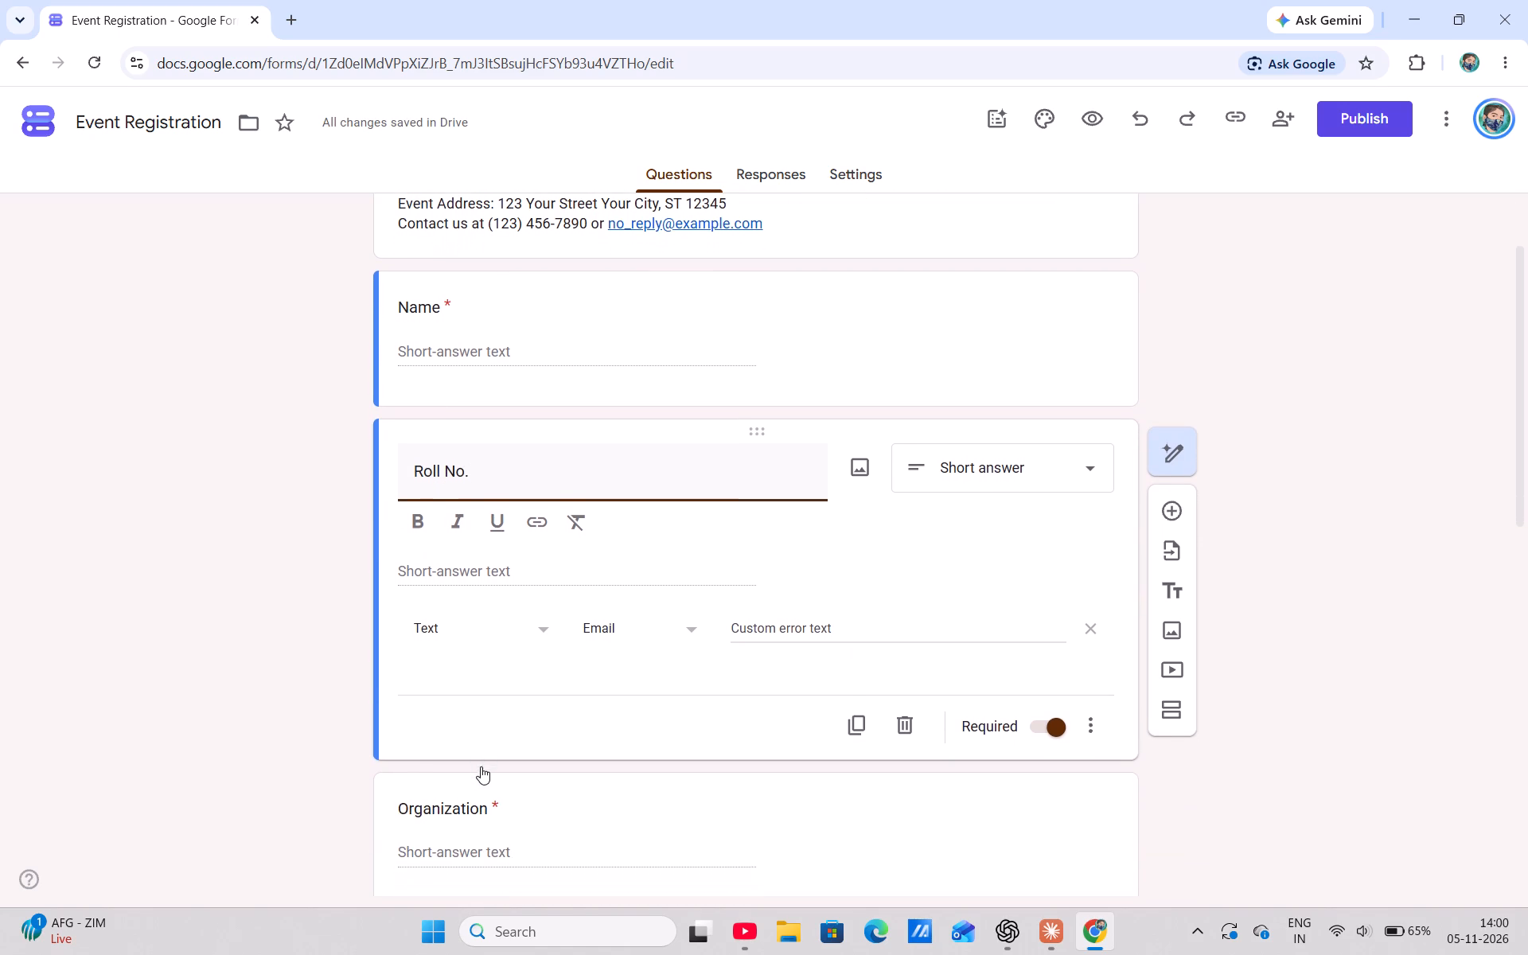
{"action": "scroll", "coordinate": [481, 766], "scroll_direction": "down", "scroll_amount": 1}
{"action": "left_click", "coordinate": [497, 817]}
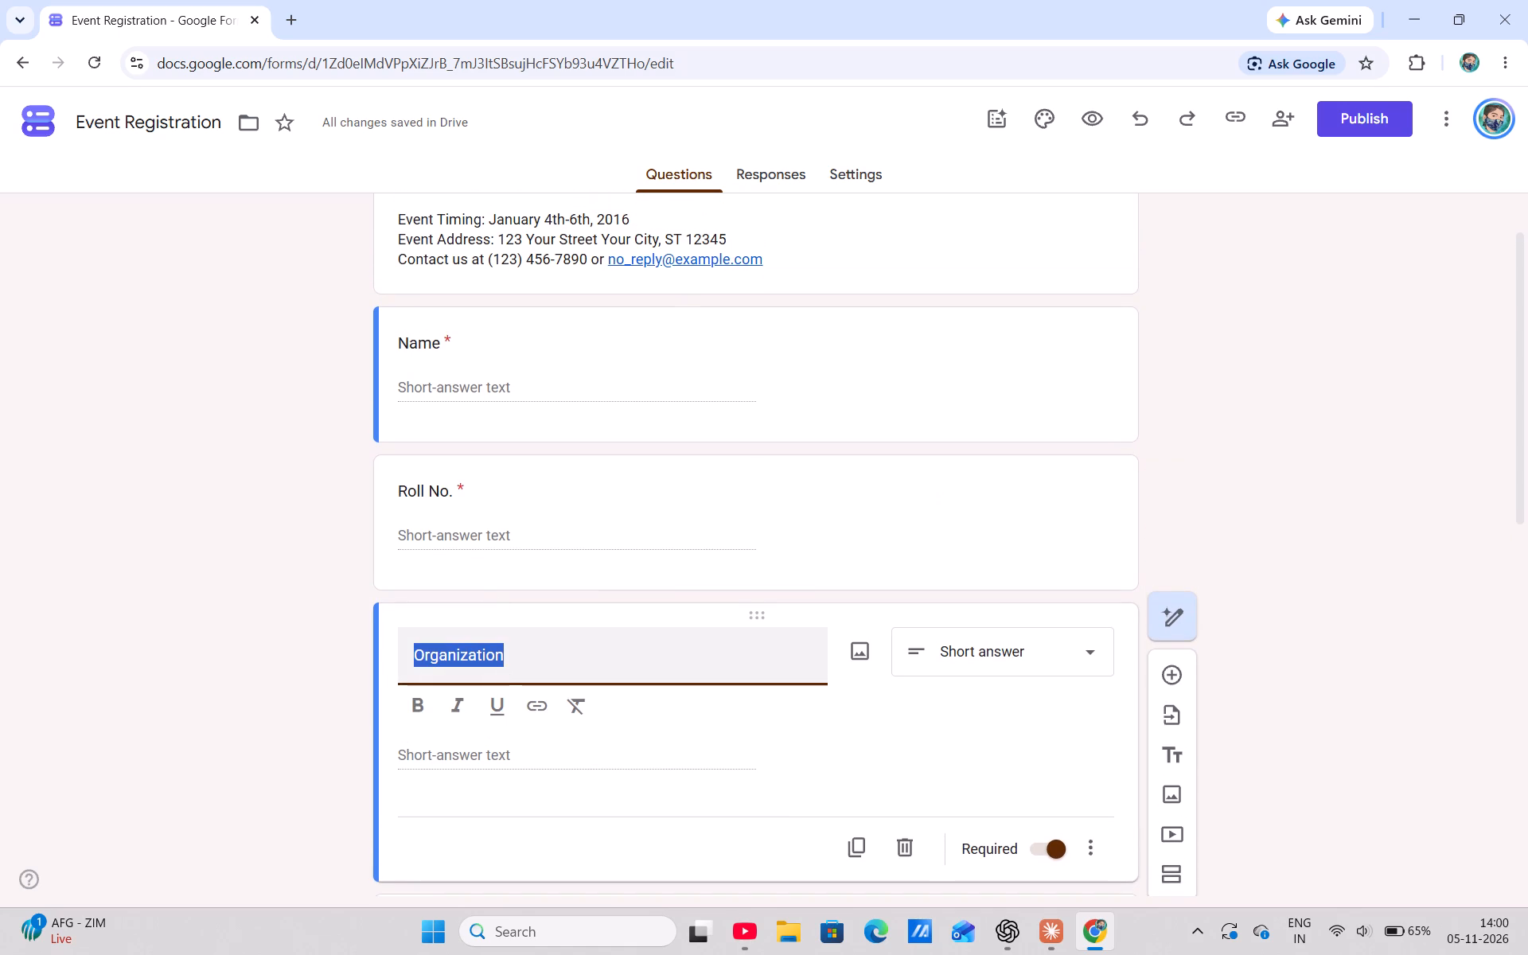
{"action": "key", "text": "shift+e"}
{"action": "type", "text": "mail"}
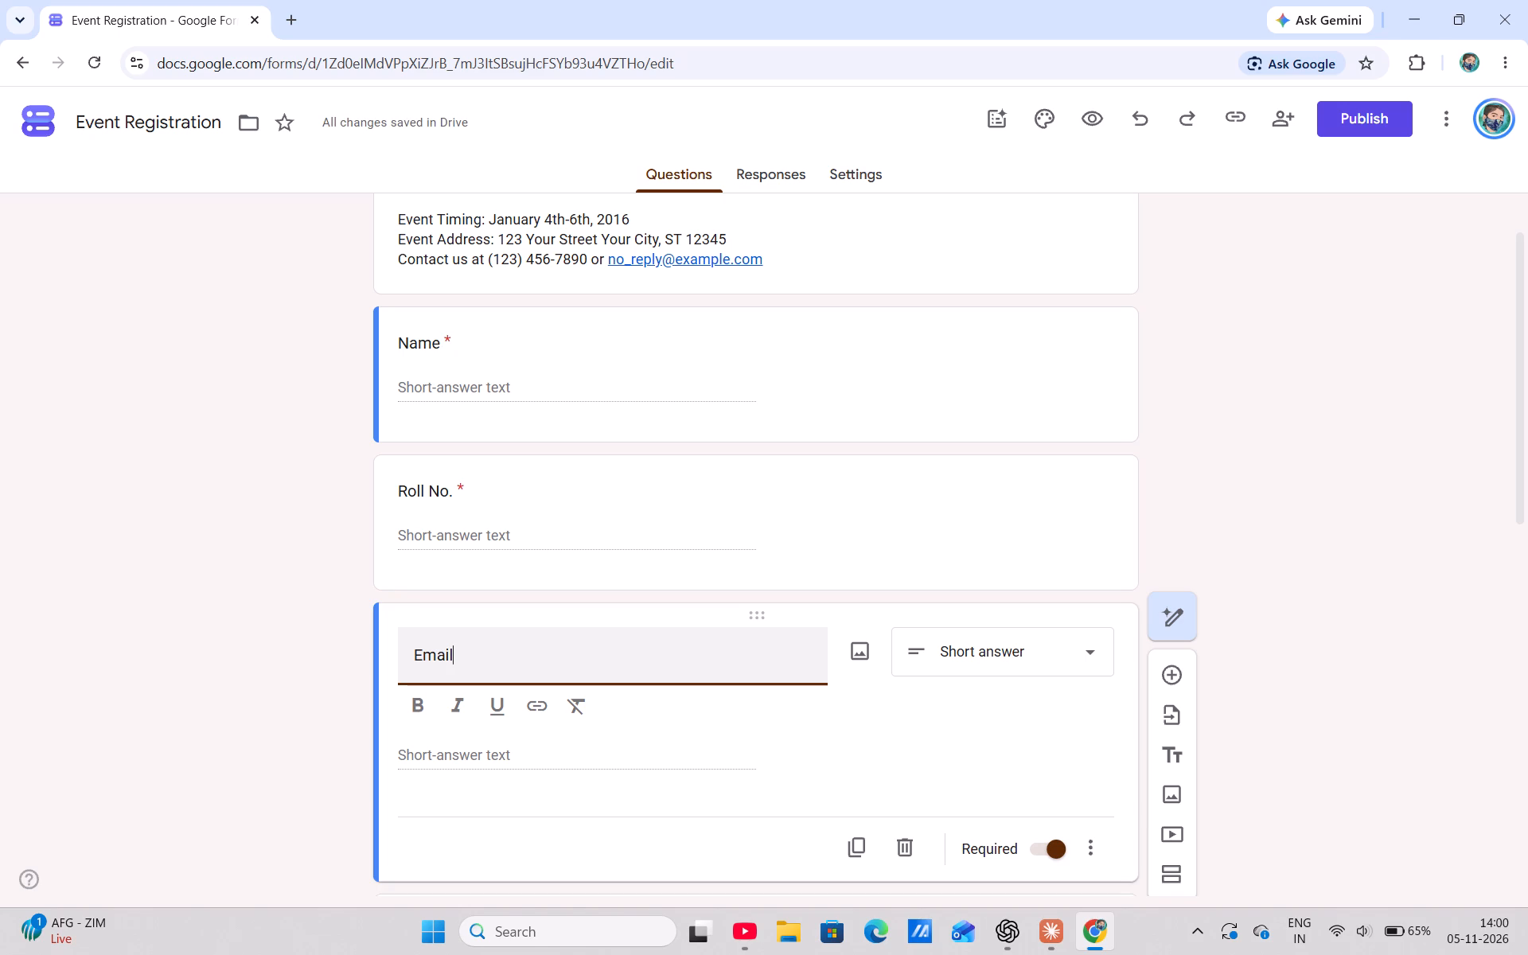
{"action": "key", "text": "period"}
Delete the event timing, address and contact text from the form description under the title.
{"action": "scroll", "coordinate": [501, 665], "scroll_direction": "down", "scroll_amount": 3}
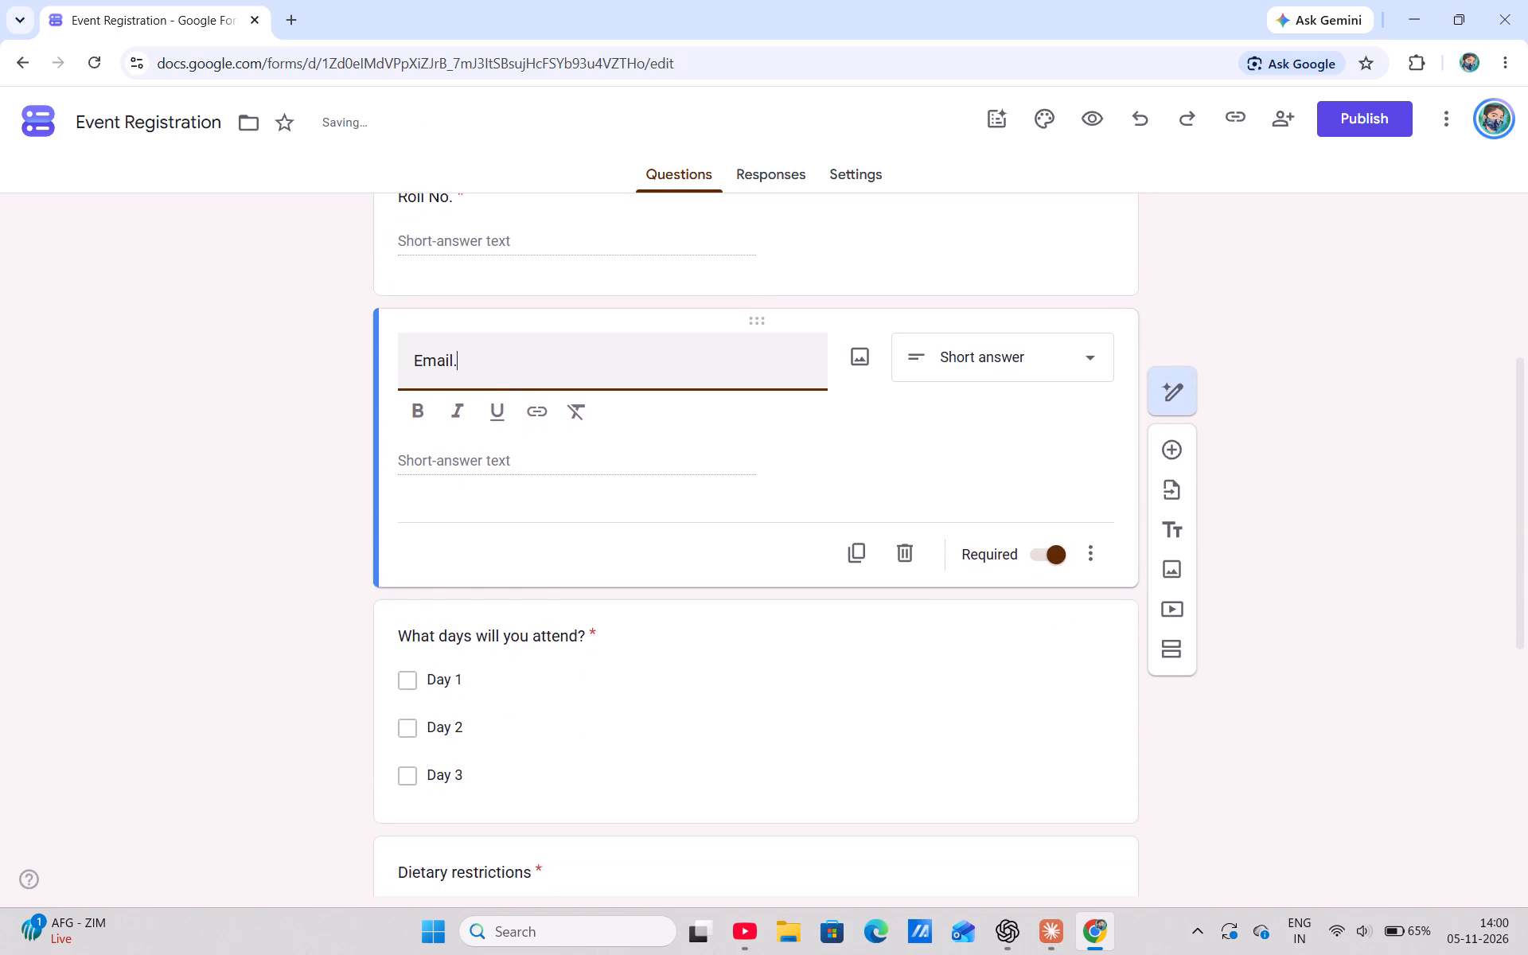
{"action": "scroll", "coordinate": [501, 665], "scroll_direction": "down", "scroll_amount": 4}
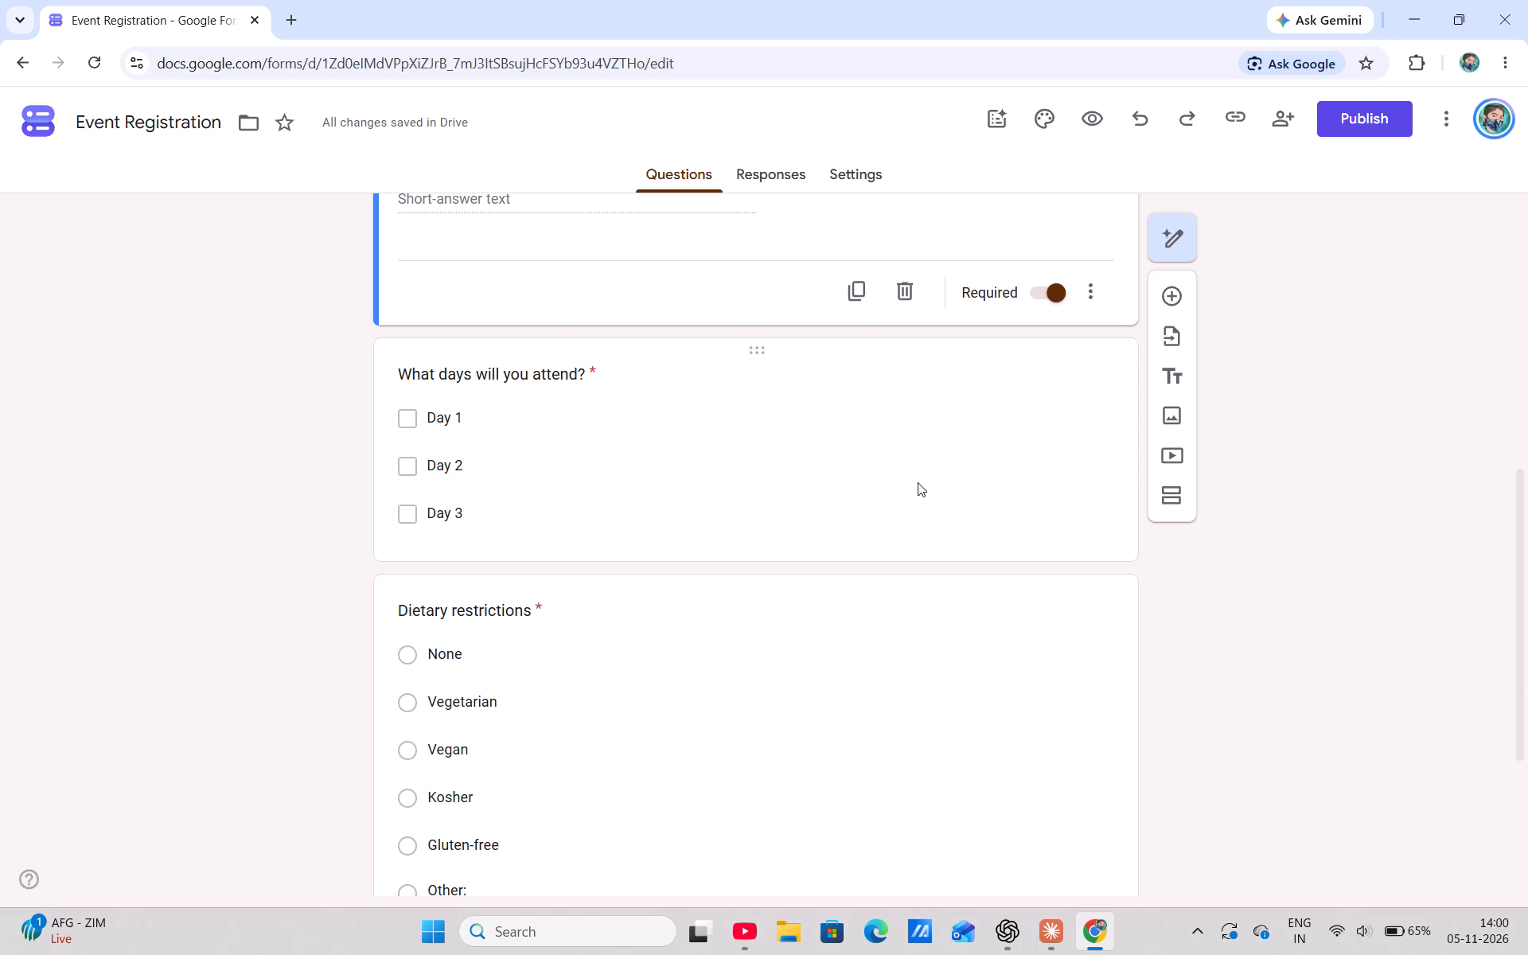
{"action": "scroll", "coordinate": [918, 482], "scroll_direction": "up", "scroll_amount": 5}
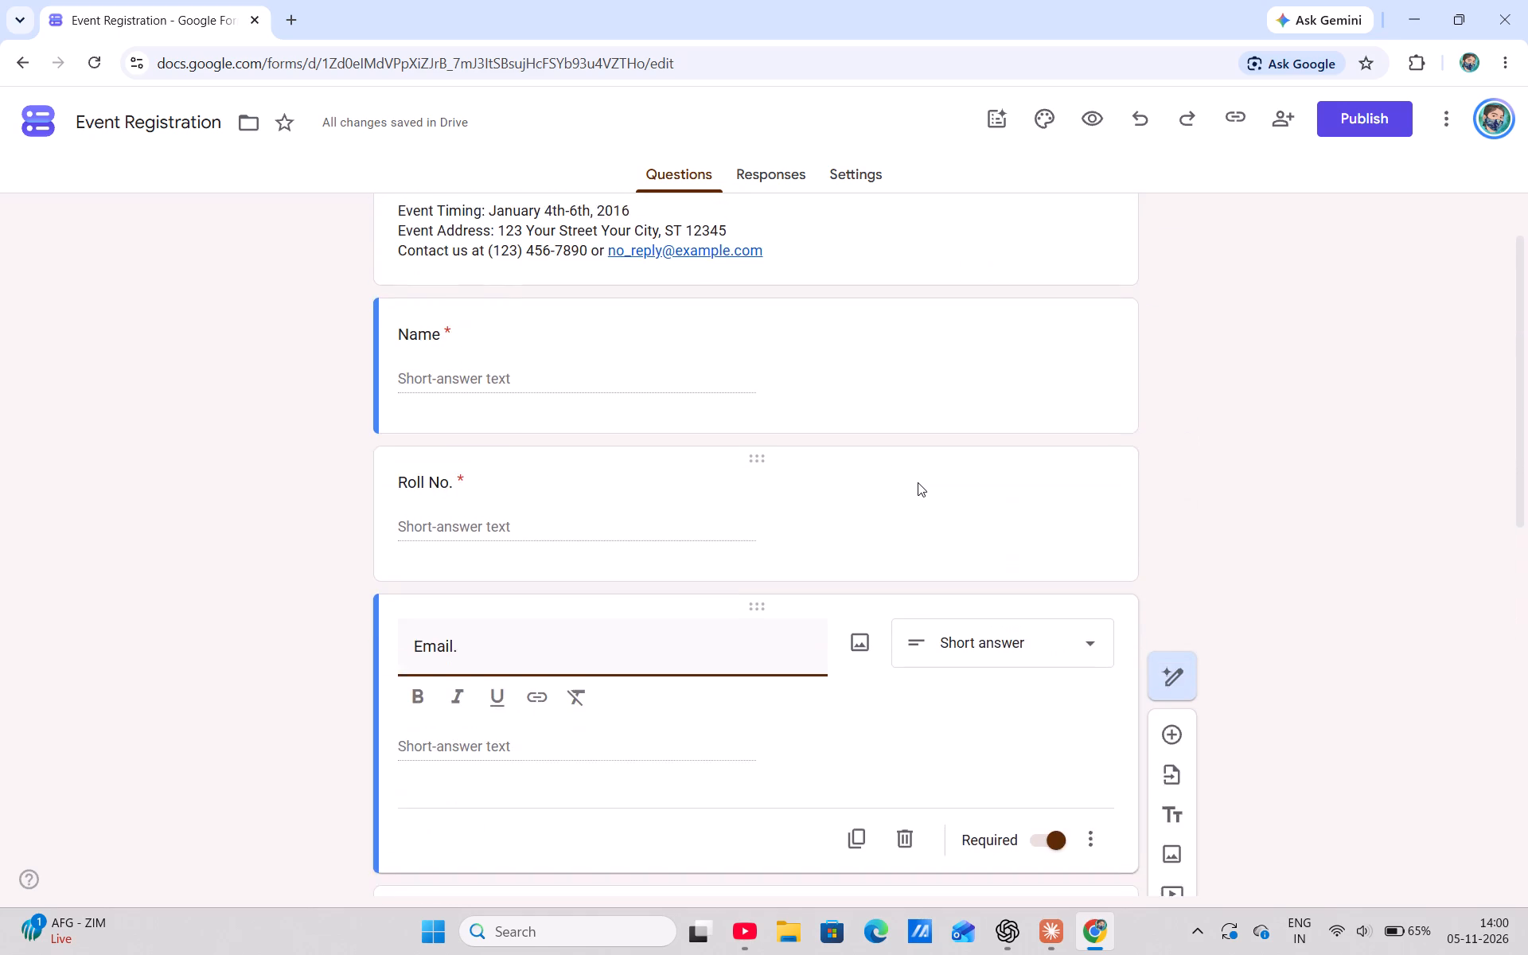
{"action": "scroll", "coordinate": [918, 482], "scroll_direction": "up", "scroll_amount": 1}
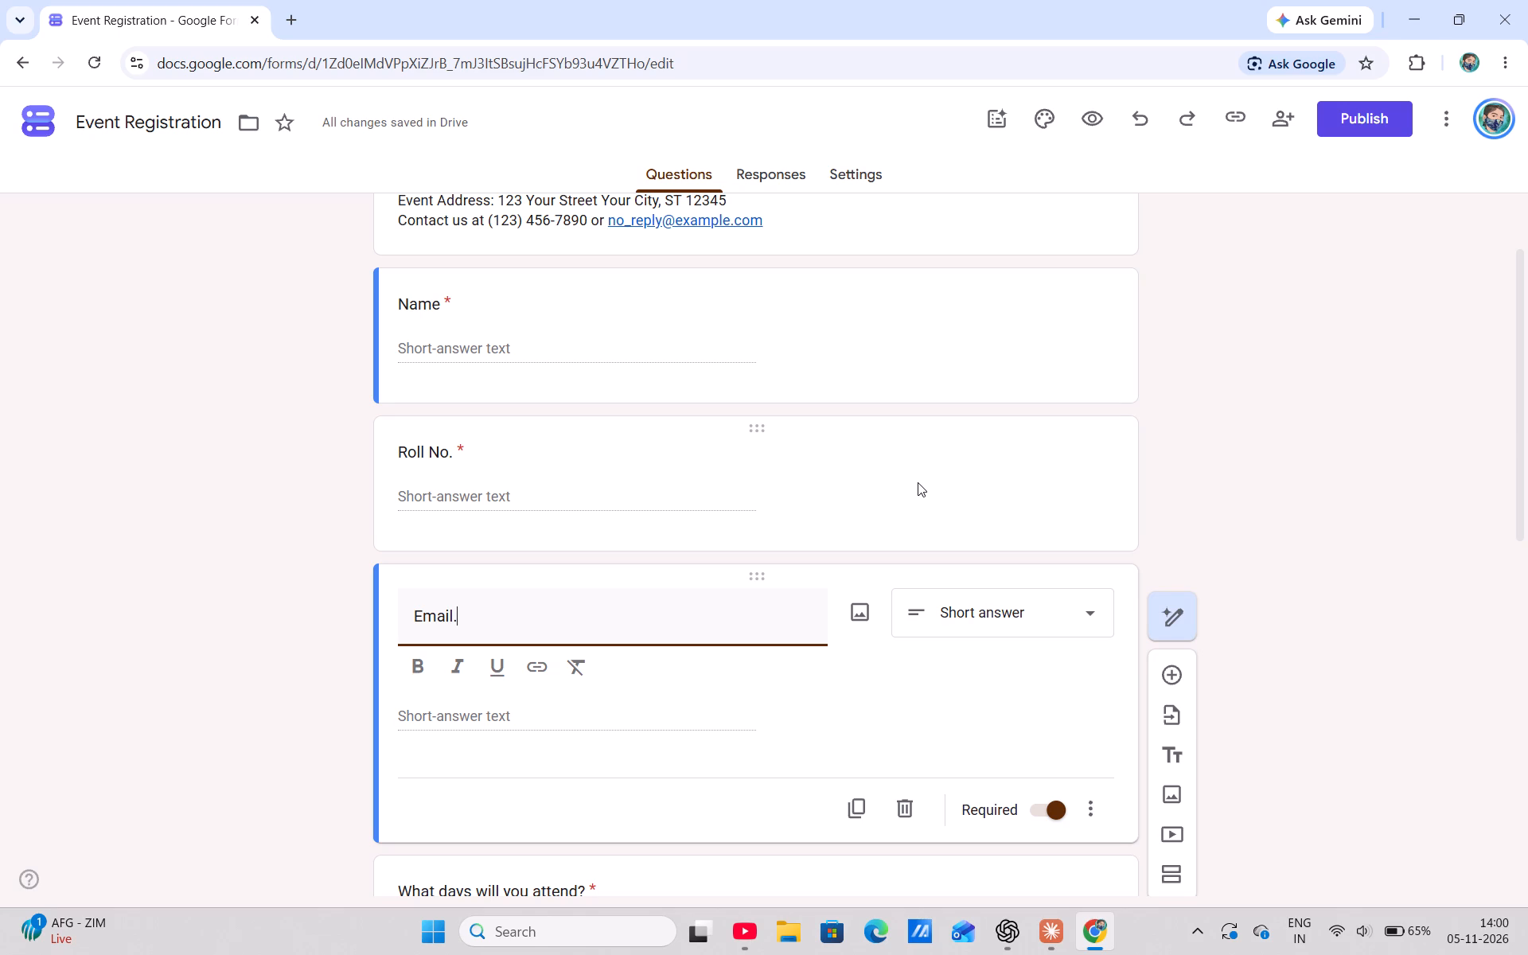
{"action": "scroll", "coordinate": [918, 482], "scroll_direction": "up", "scroll_amount": 6}
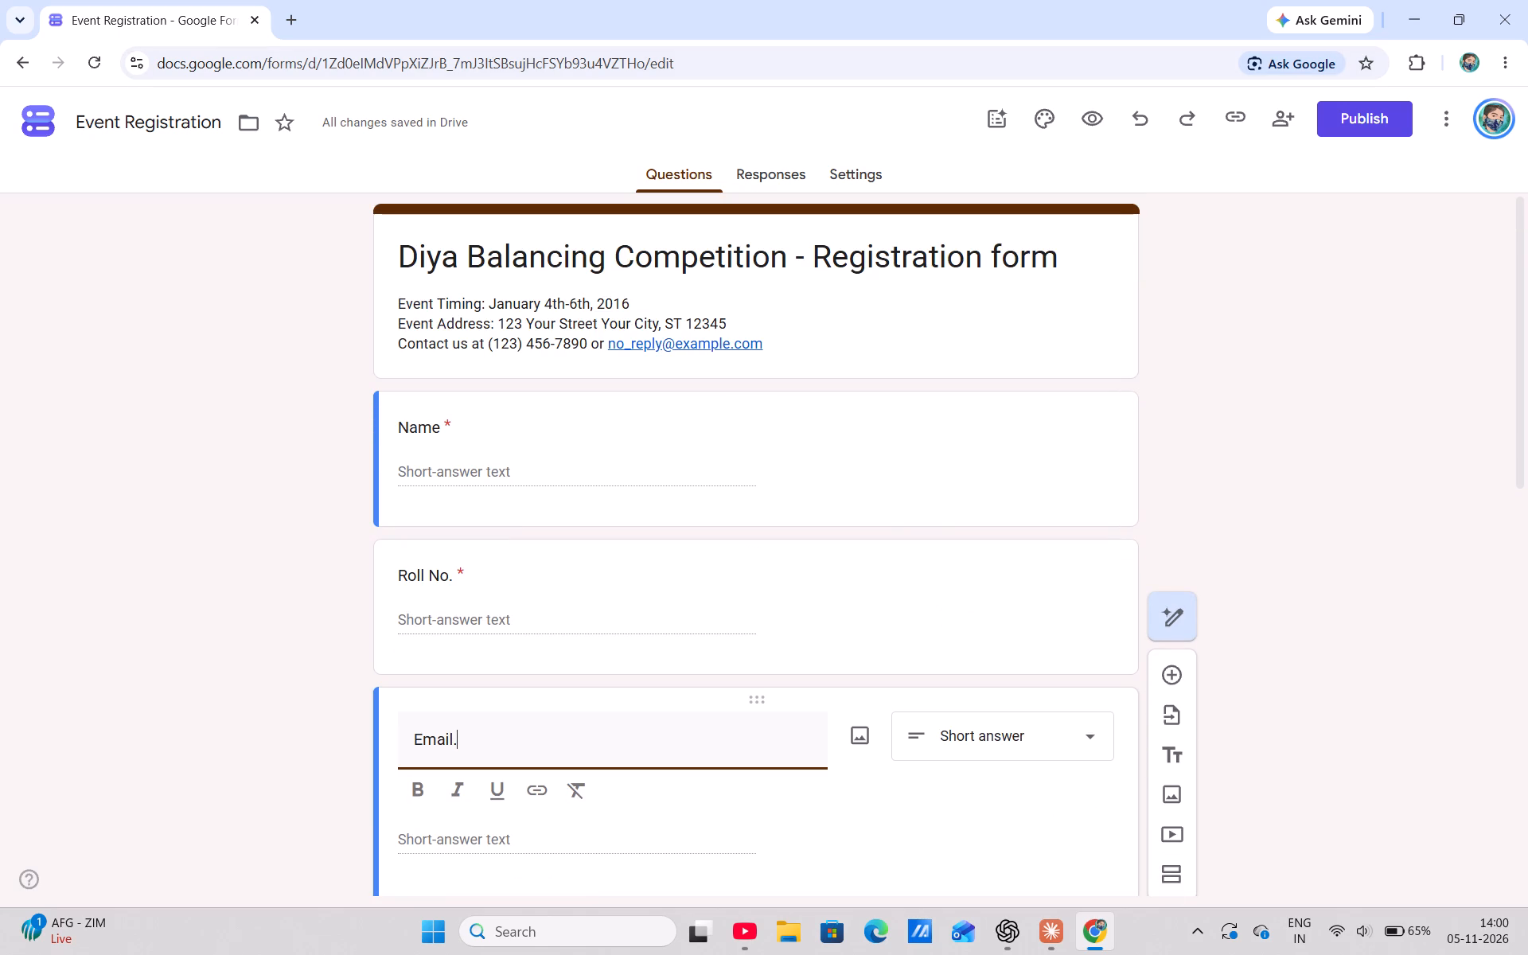
{"action": "left_click_drag", "start_coordinate": [400, 304], "coordinate": [571, 325]}
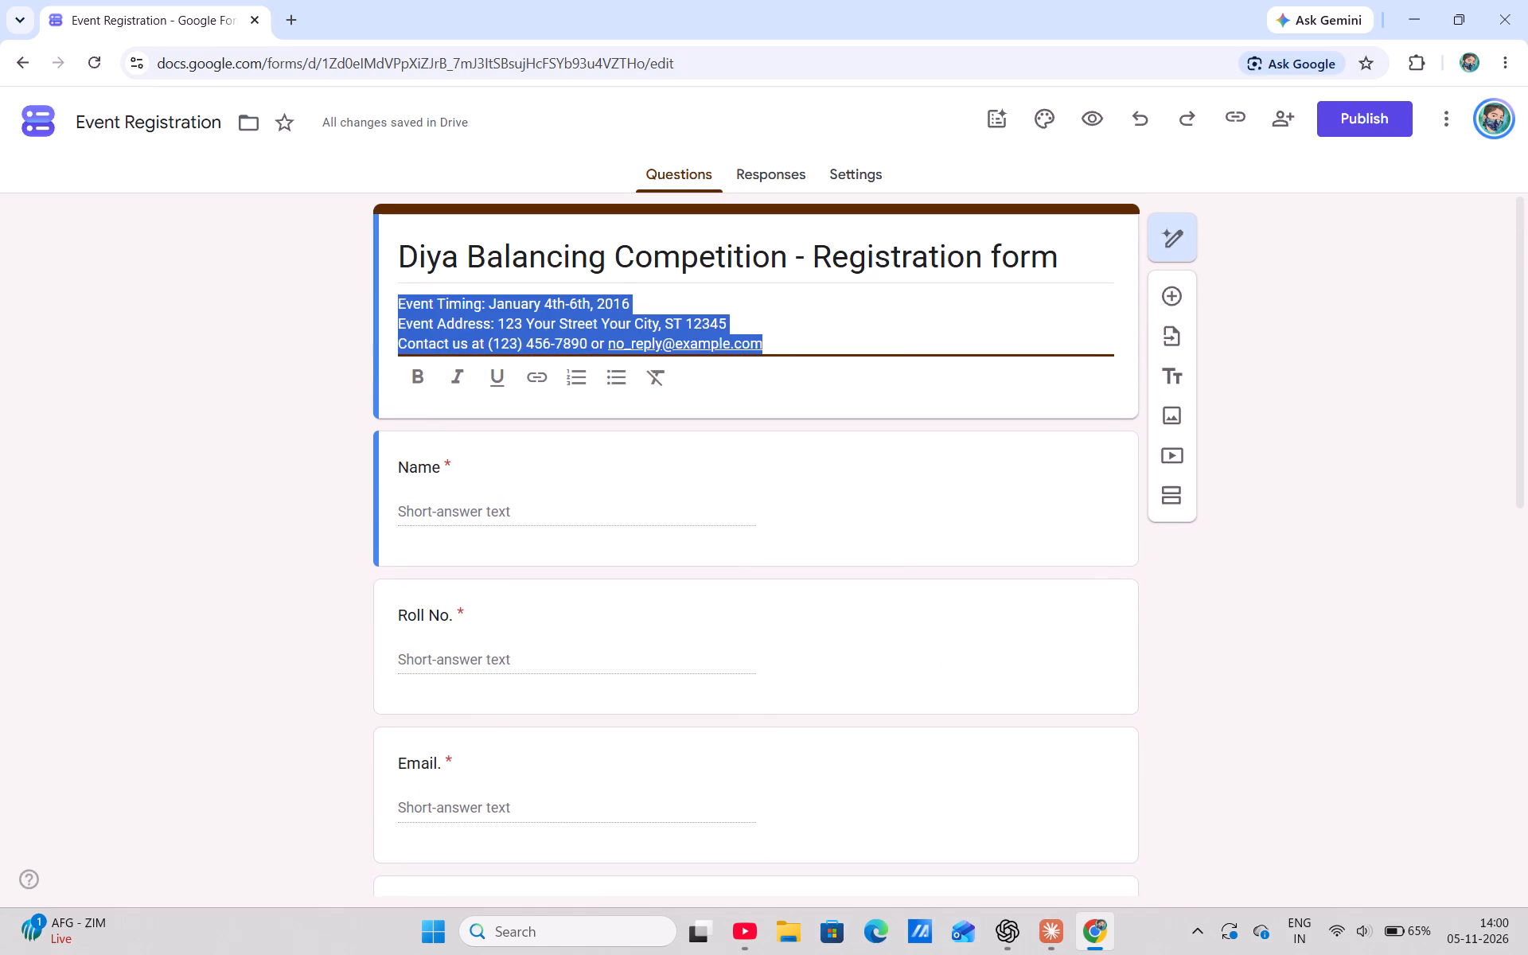
{"action": "left_click_drag", "start_coordinate": [571, 325], "coordinate": [931, 323]}
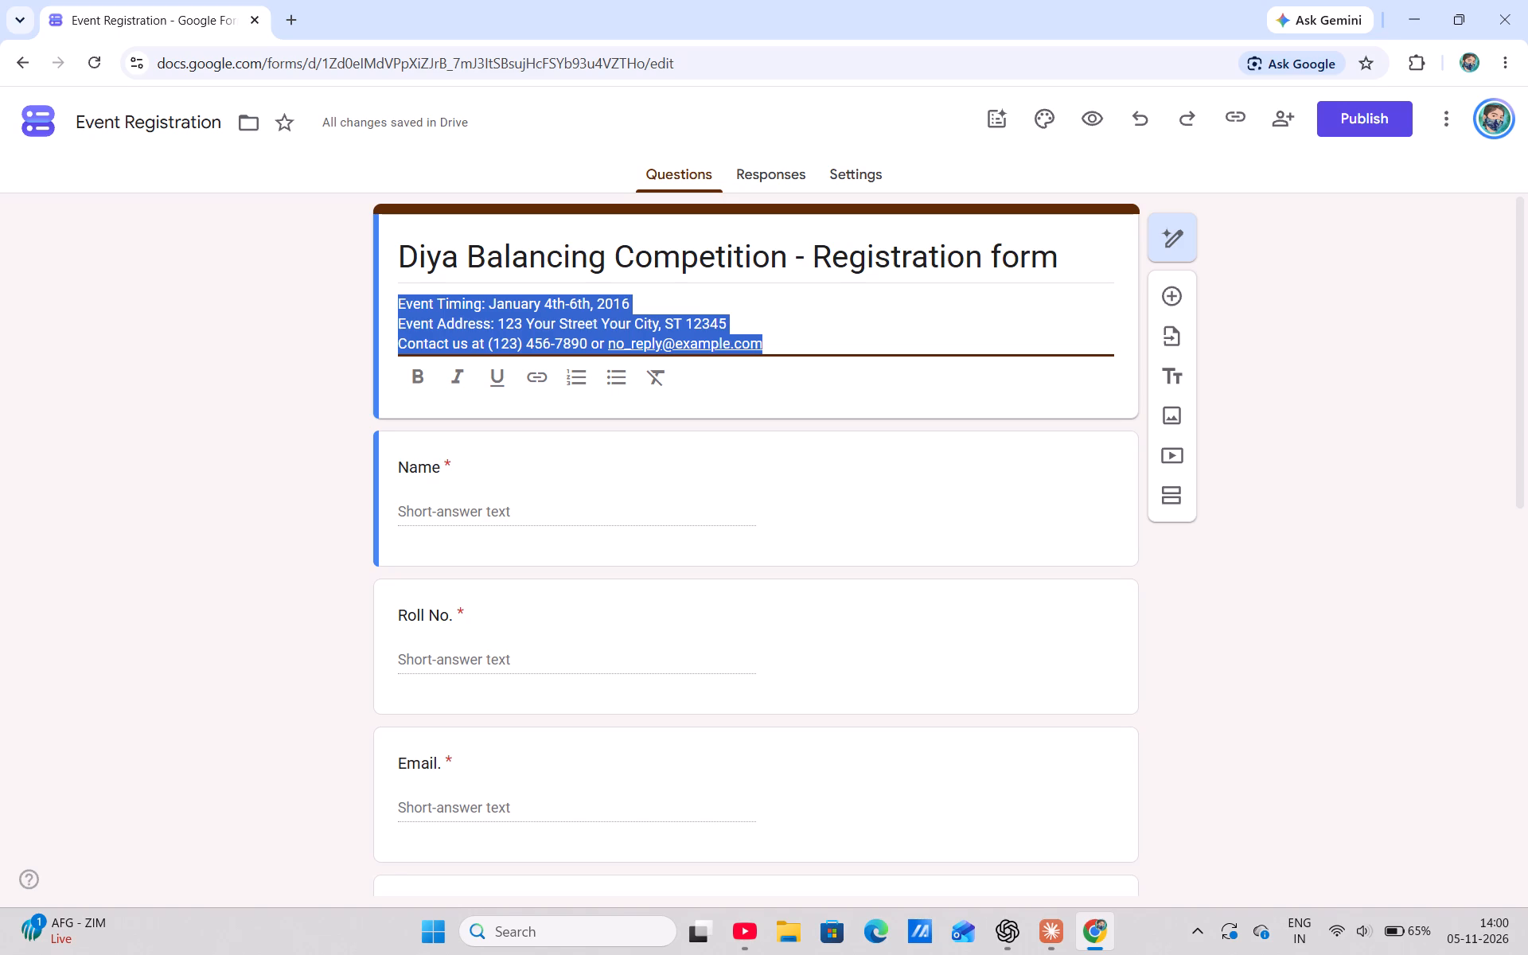
{"action": "key", "text": "BackSpace"}
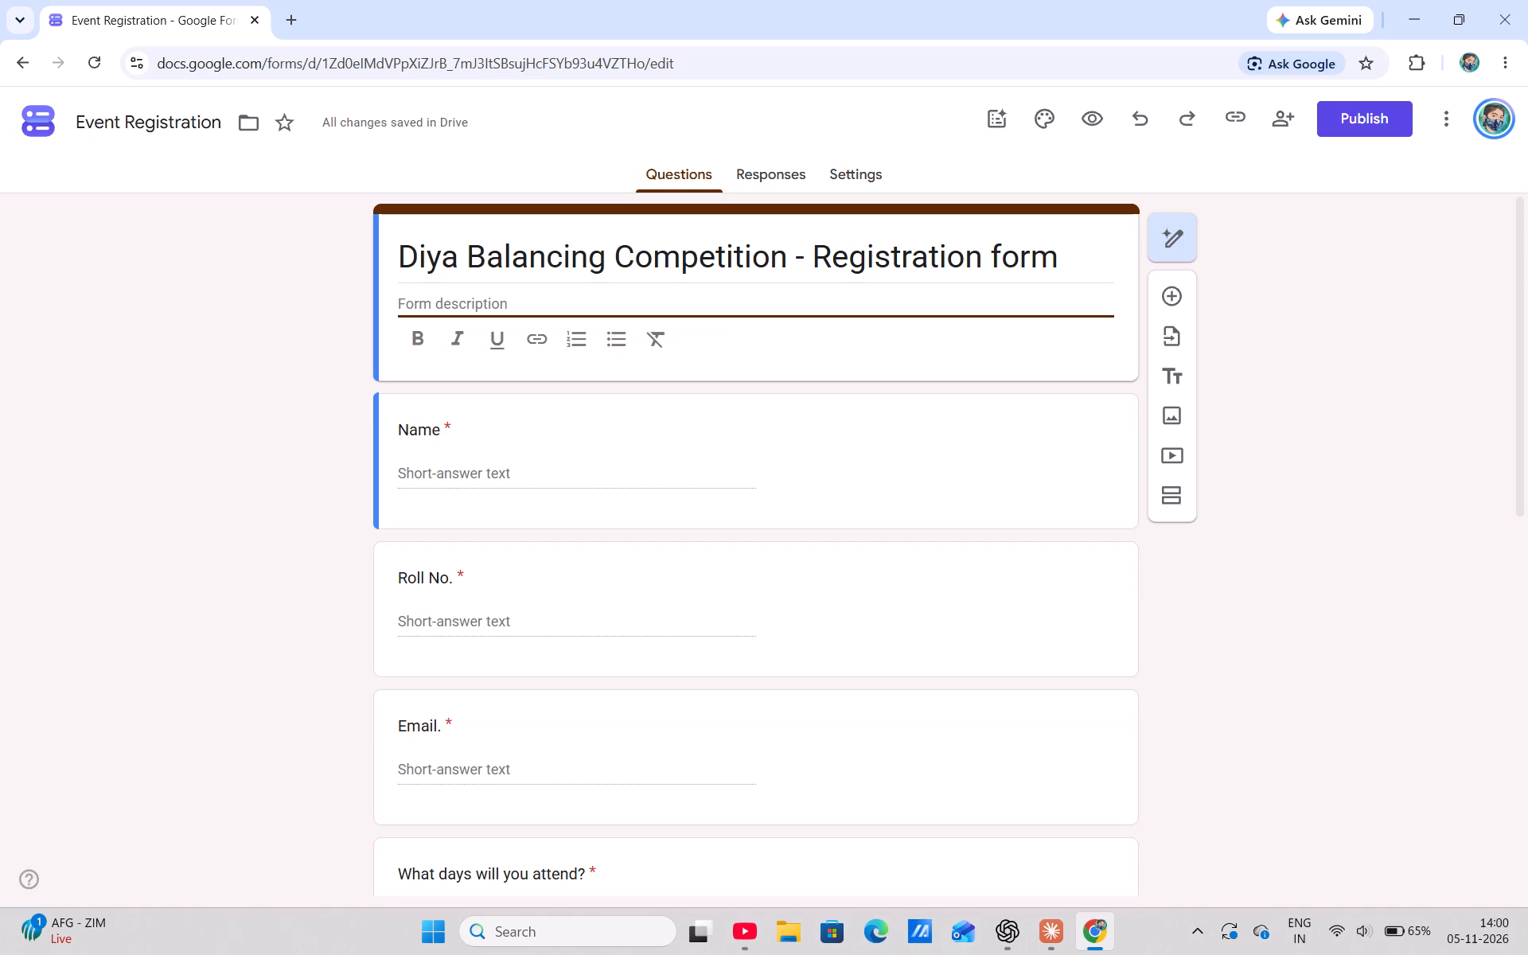
Review the form's questions from top to bottom to find the template ones that do not suit the competition.
{"action": "scroll", "coordinate": [931, 323], "scroll_direction": "down", "scroll_amount": 3}
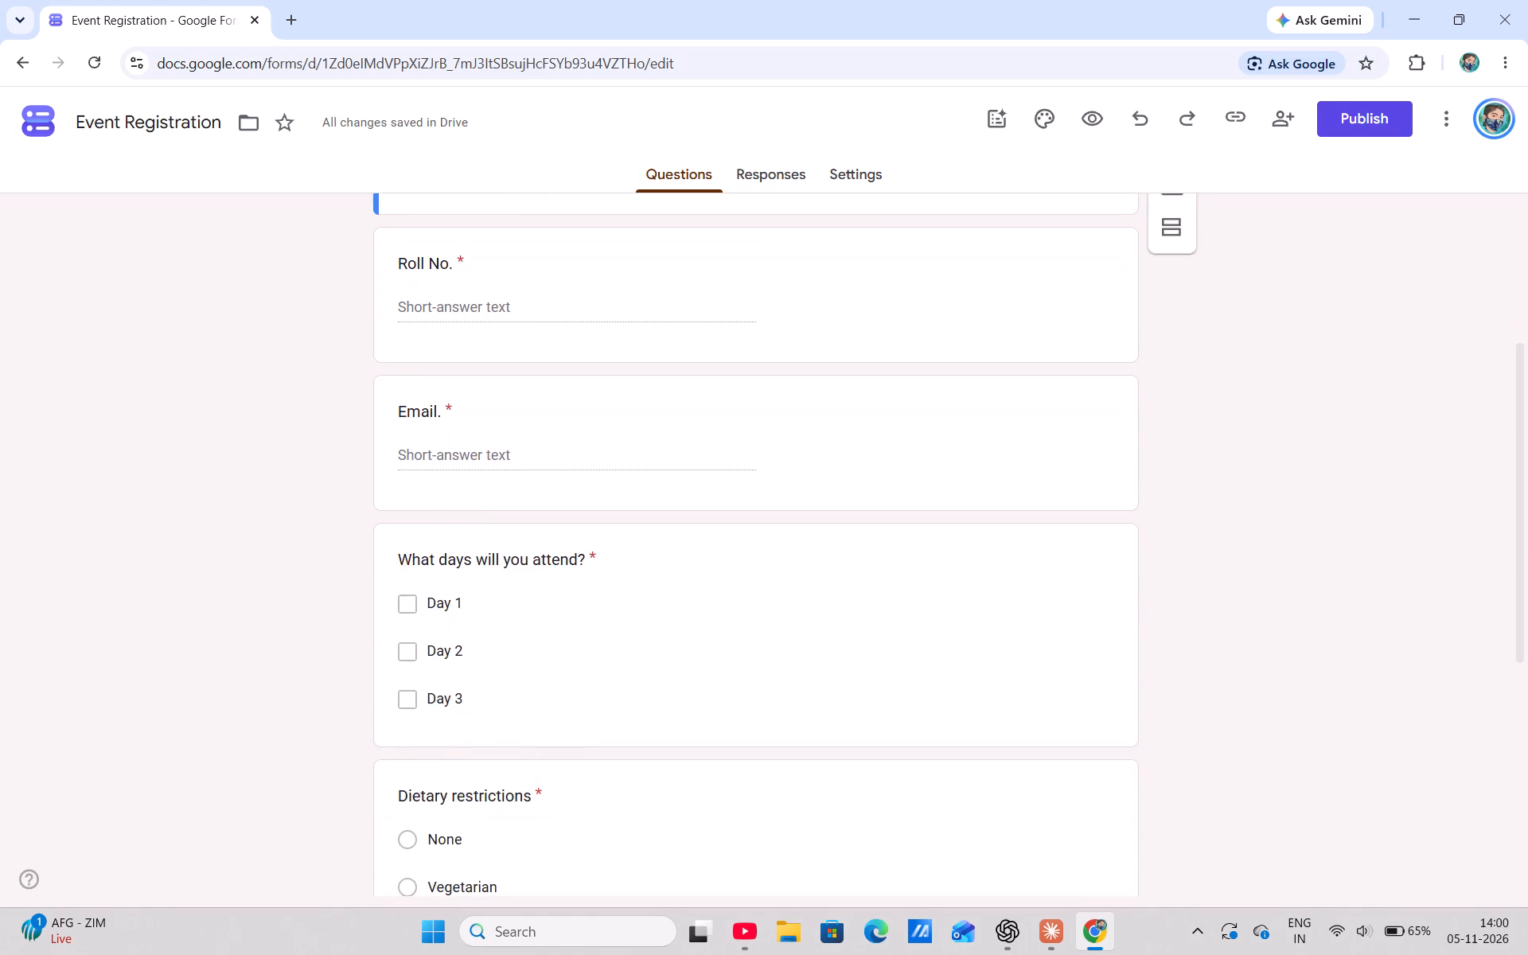
{"action": "scroll", "coordinate": [931, 323], "scroll_direction": "down", "scroll_amount": 1}
{"action": "scroll", "coordinate": [860, 598], "scroll_direction": "down", "scroll_amount": 3}
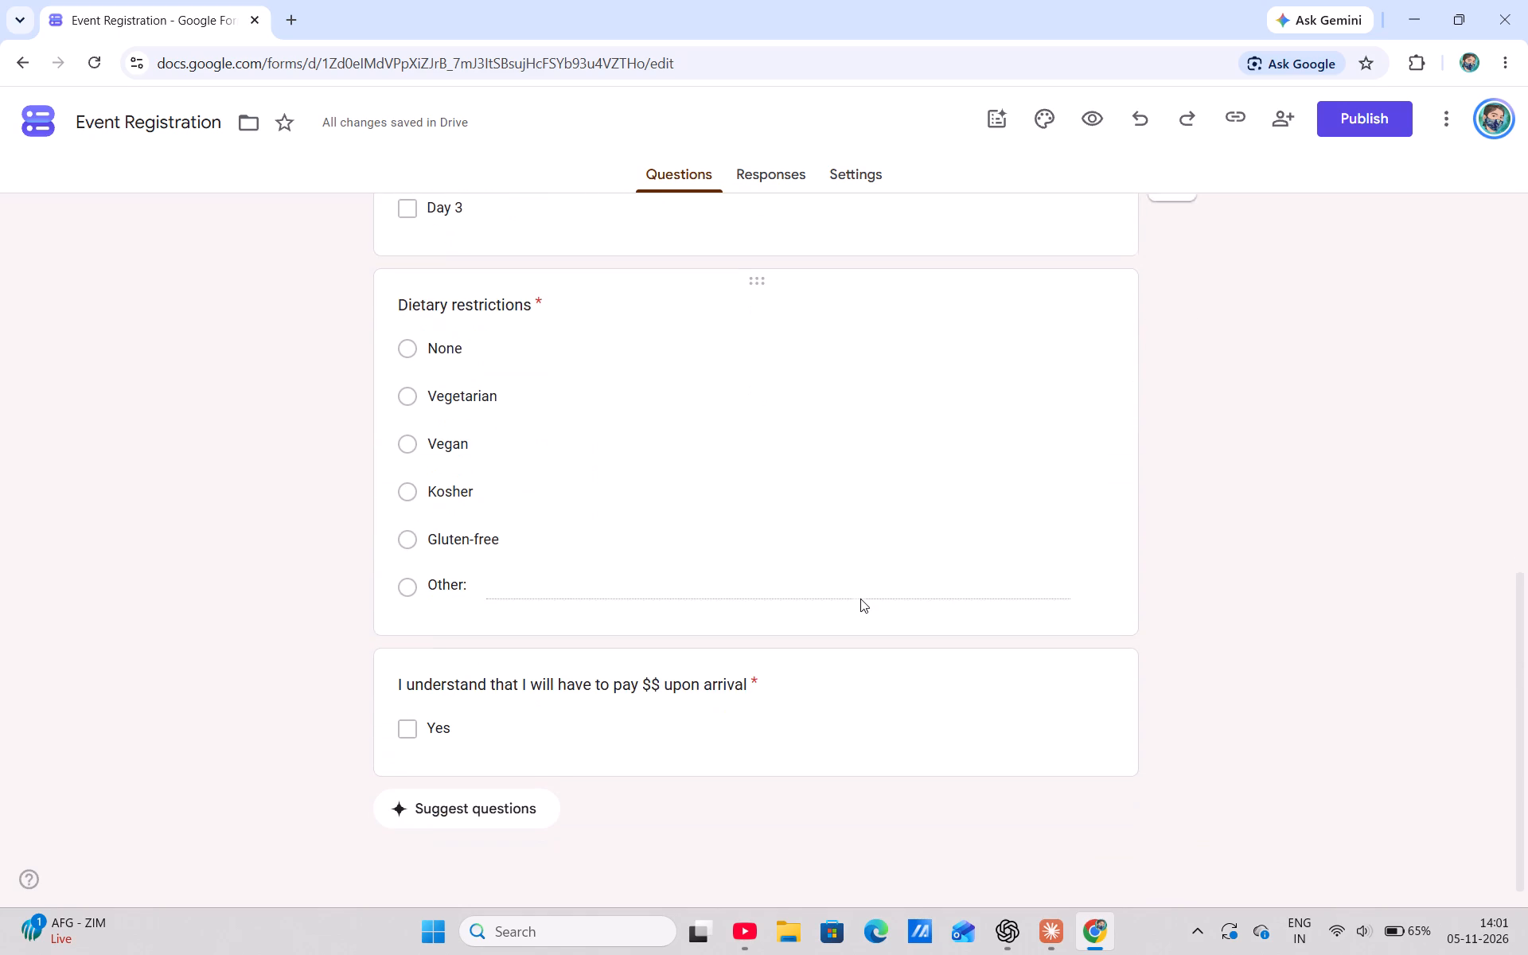
{"action": "scroll", "coordinate": [860, 598], "scroll_direction": "down", "scroll_amount": 1}
{"action": "scroll", "coordinate": [860, 598], "scroll_direction": "up", "scroll_amount": 4}
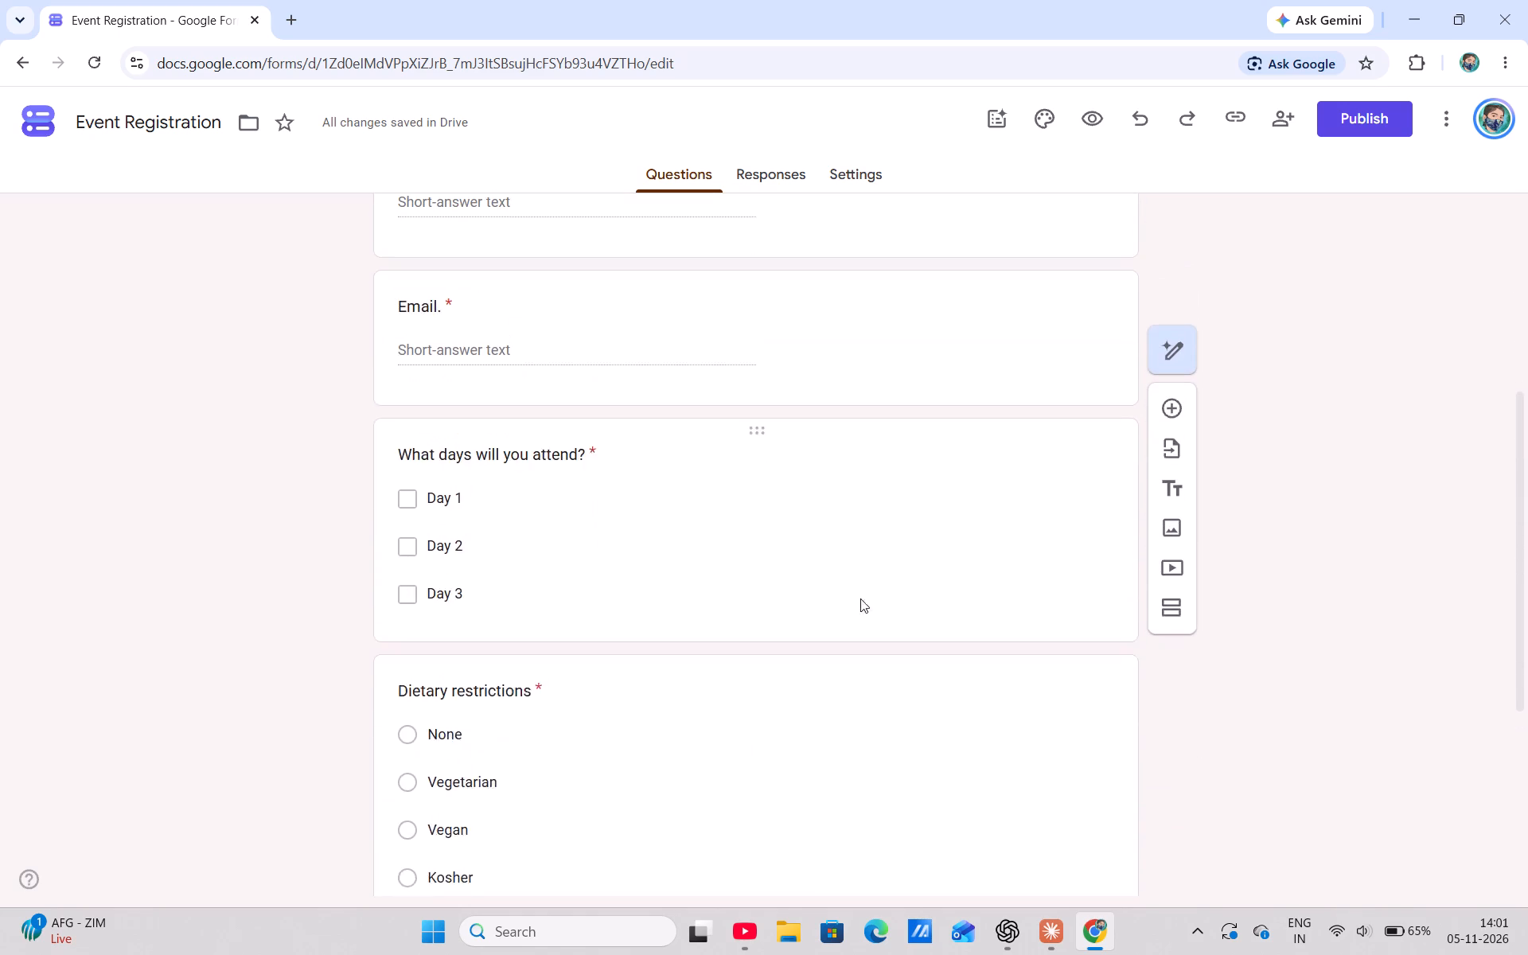
{"action": "scroll", "coordinate": [860, 598], "scroll_direction": "up", "scroll_amount": 4}
{"action": "scroll", "coordinate": [860, 598], "scroll_direction": "down", "scroll_amount": 1}
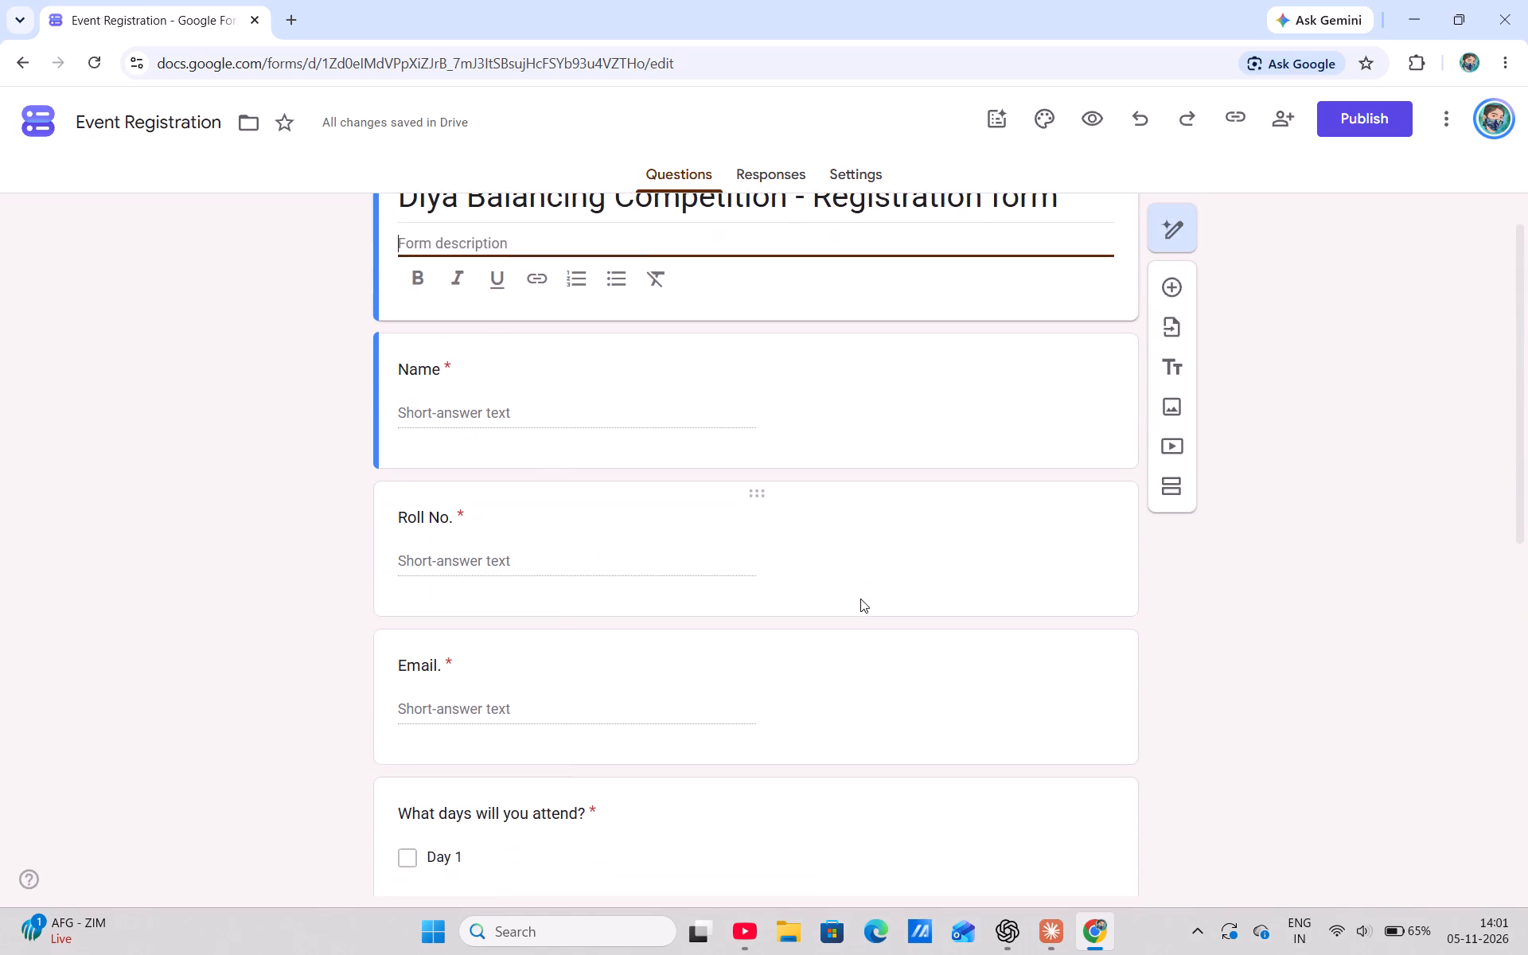
{"action": "scroll", "coordinate": [860, 598], "scroll_direction": "down", "scroll_amount": 2}
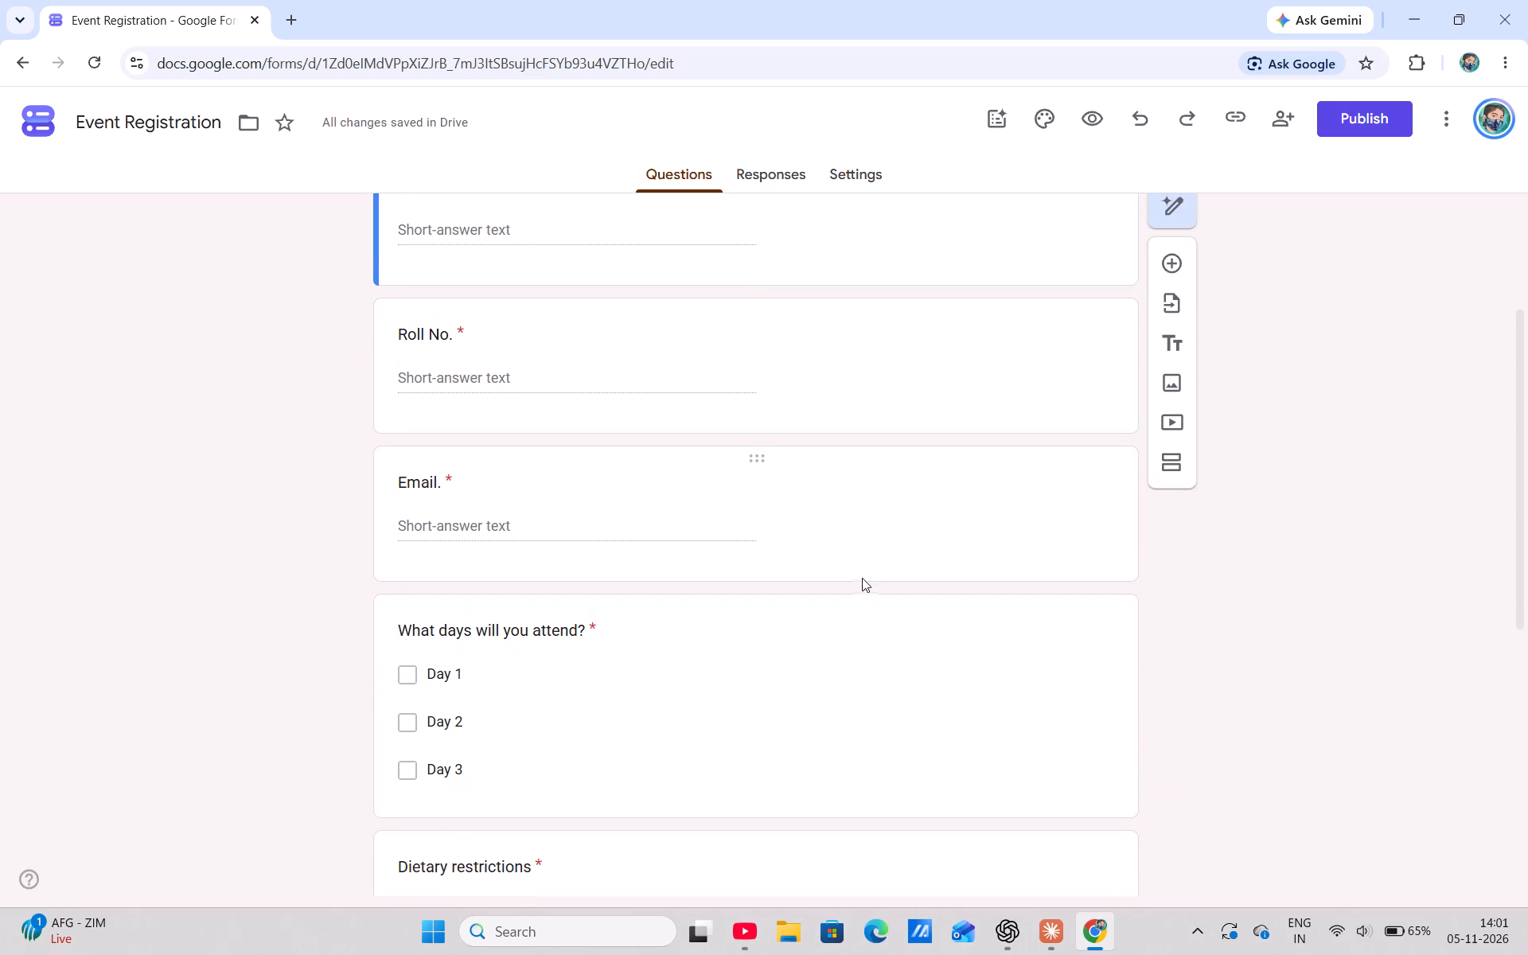
Delete the leftover template questions about attendance days, dietary restrictions and payment upon arrival.
{"action": "left_click", "coordinate": [848, 683]}
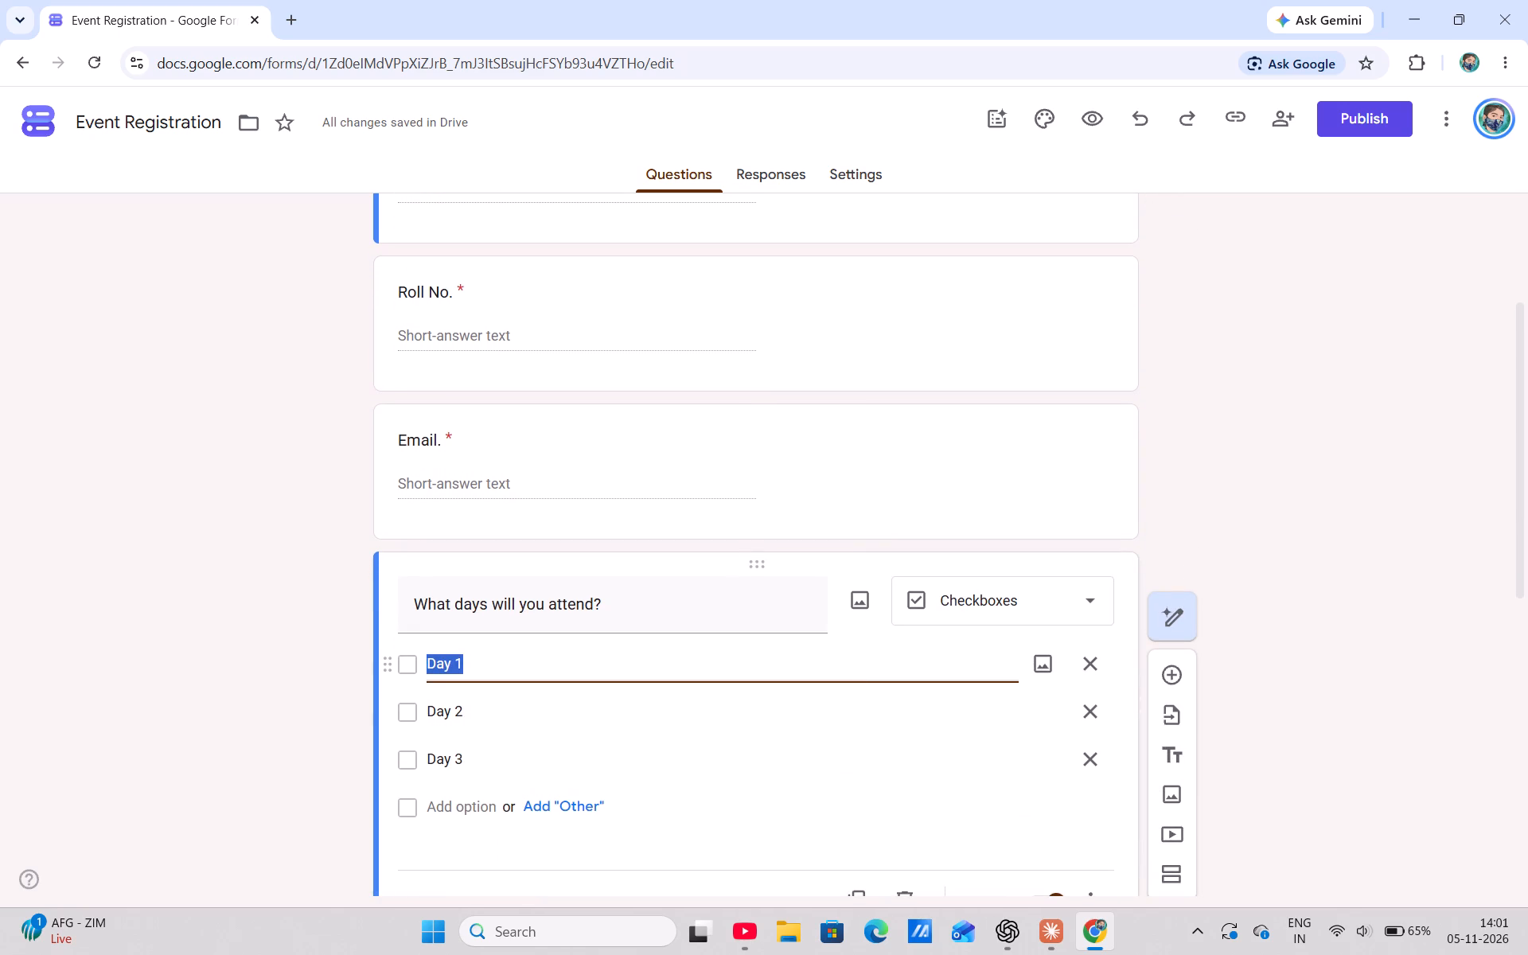
{"action": "left_click", "coordinate": [903, 696]}
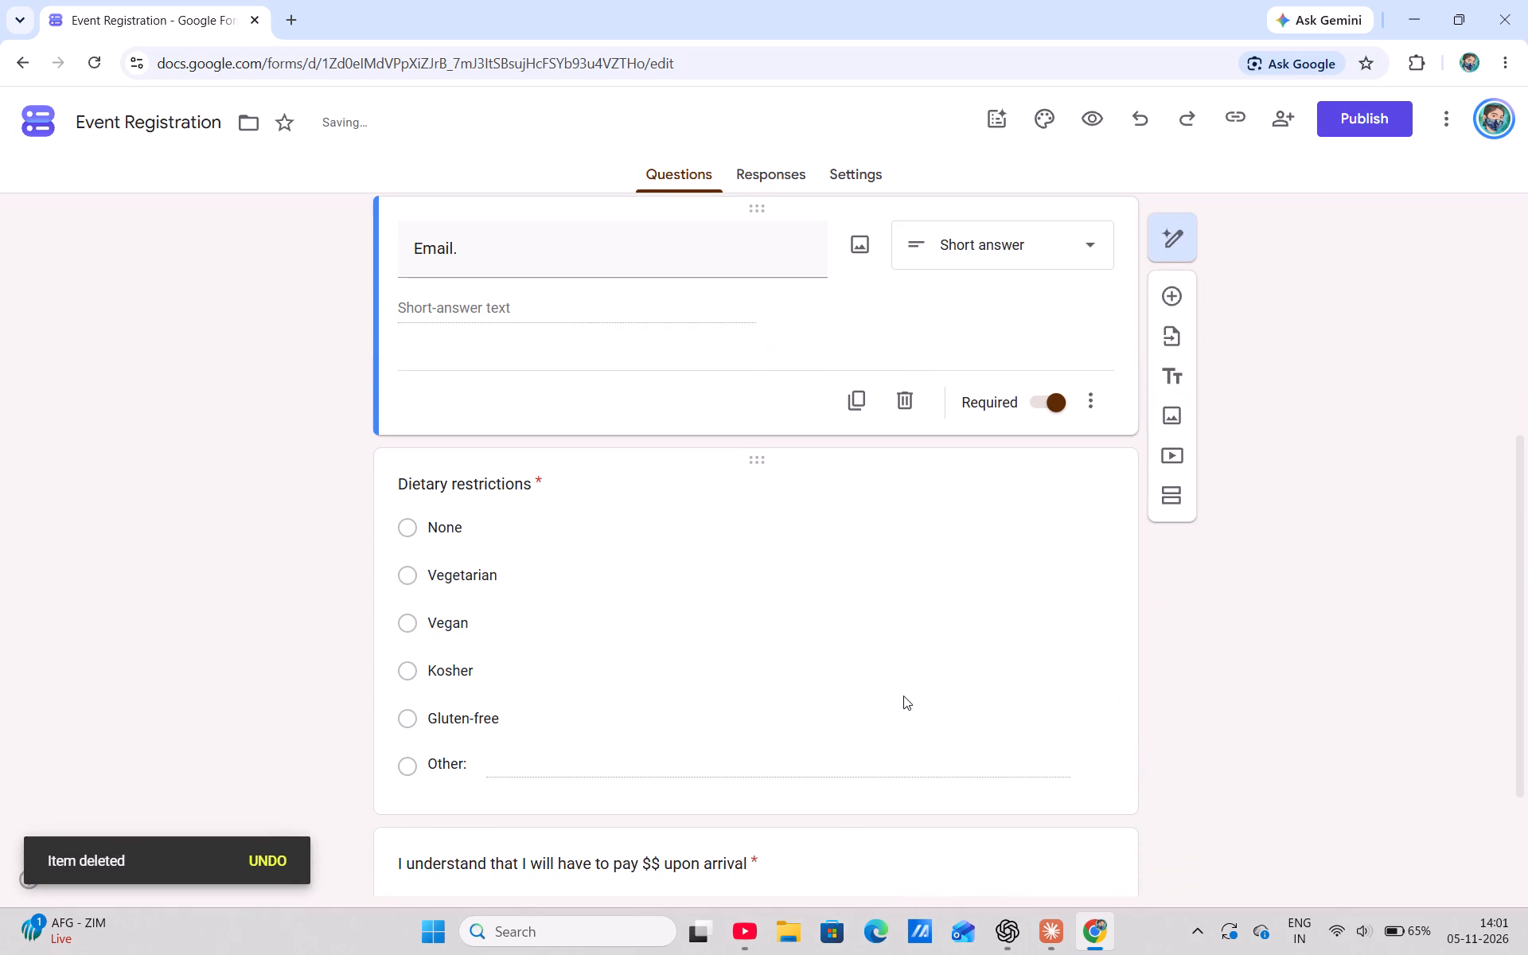
{"action": "right_click", "coordinate": [903, 696]}
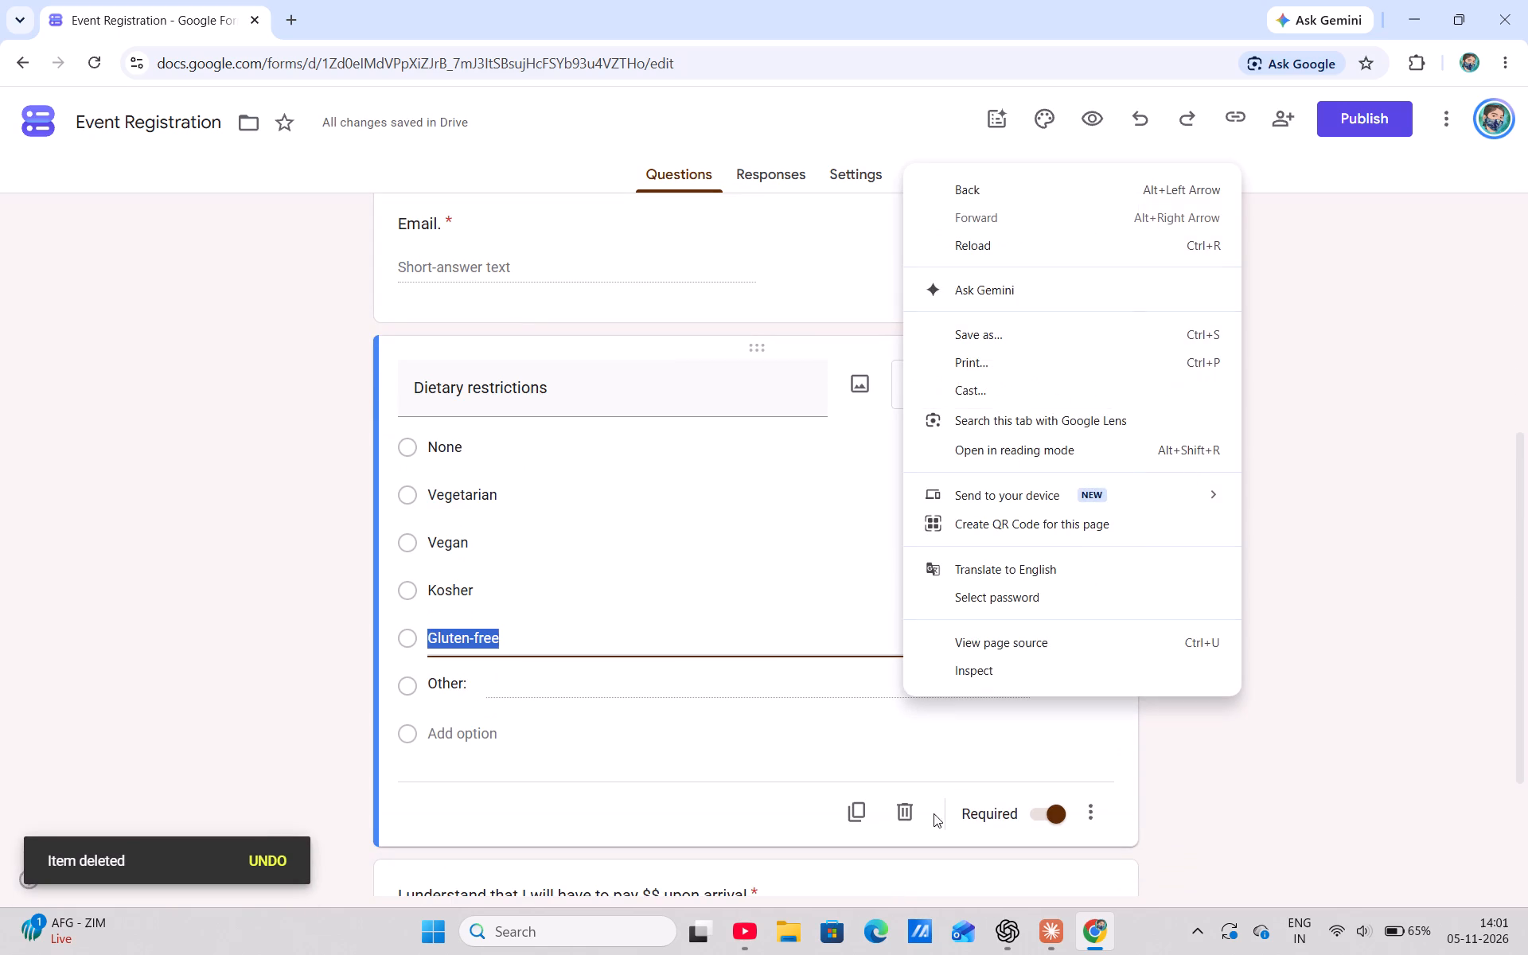
{"action": "left_click", "coordinate": [902, 818]}
{"action": "scroll", "coordinate": [902, 818], "scroll_direction": "down", "scroll_amount": 1}
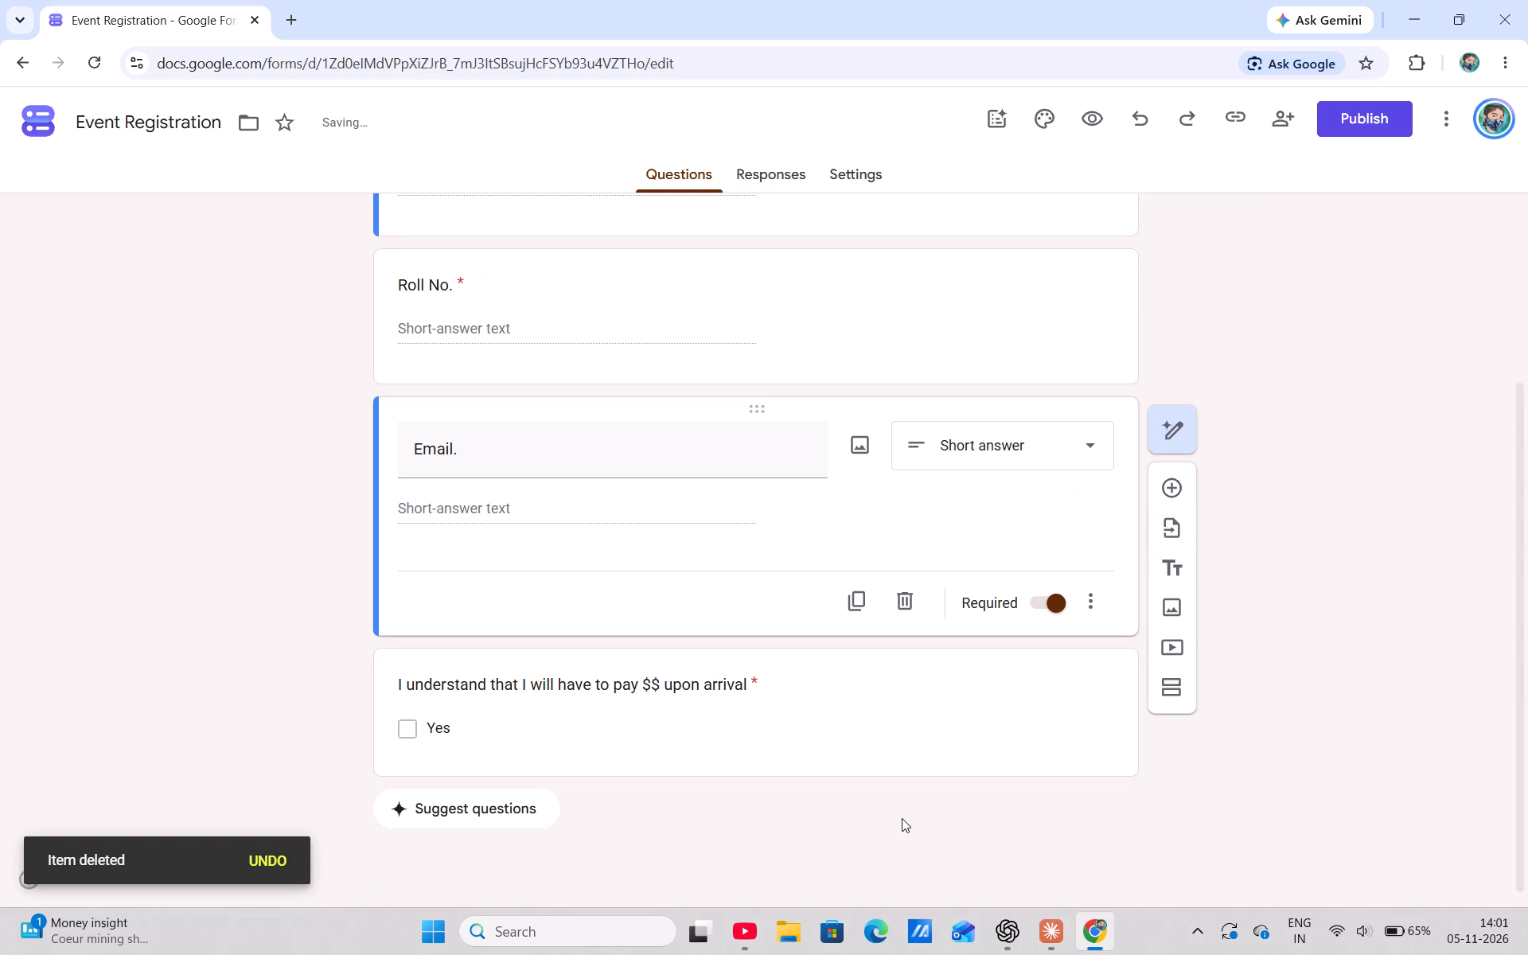
{"action": "right_click", "coordinate": [883, 715]}
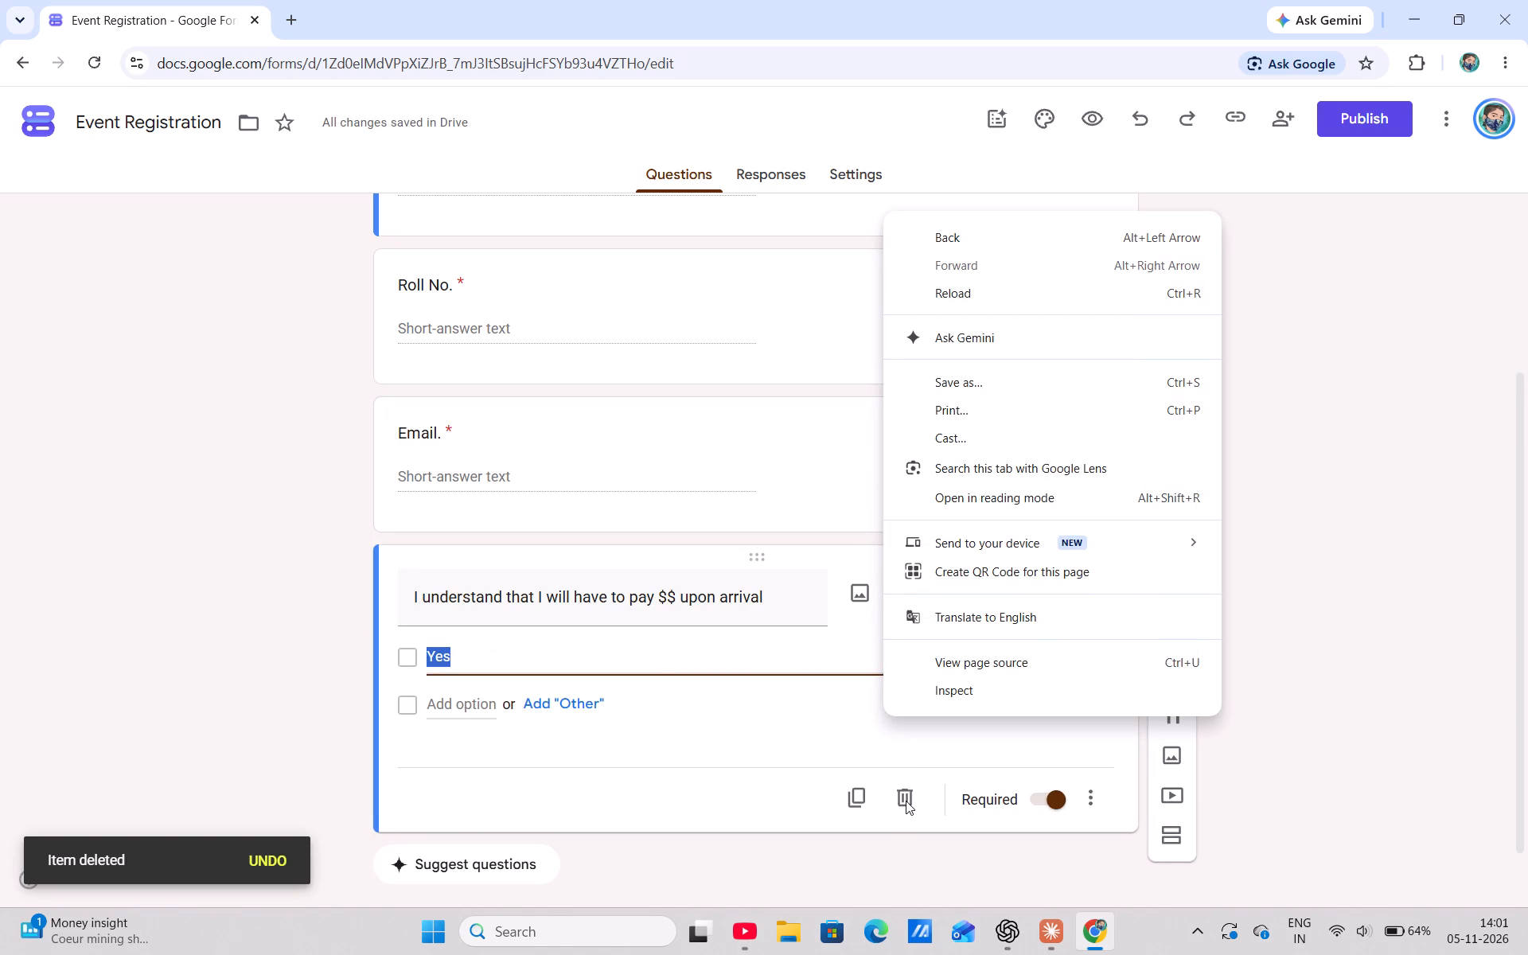
{"action": "left_click", "coordinate": [909, 791]}
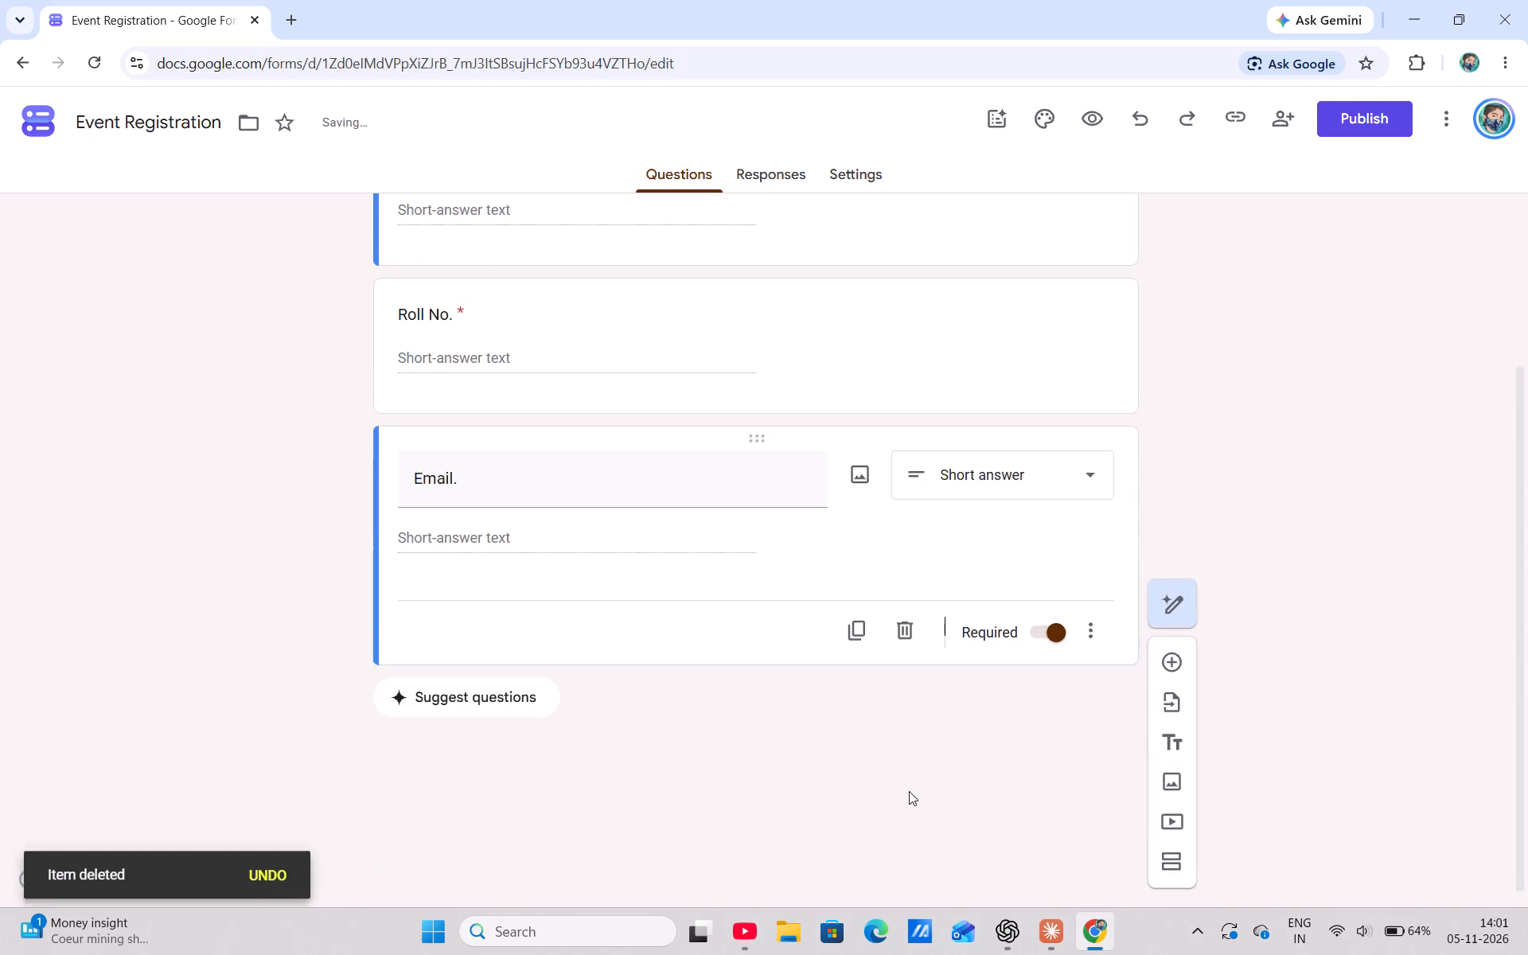
Add a new blank question after the "Email." question.
{"action": "scroll", "coordinate": [793, 589], "scroll_direction": "up", "scroll_amount": 1}
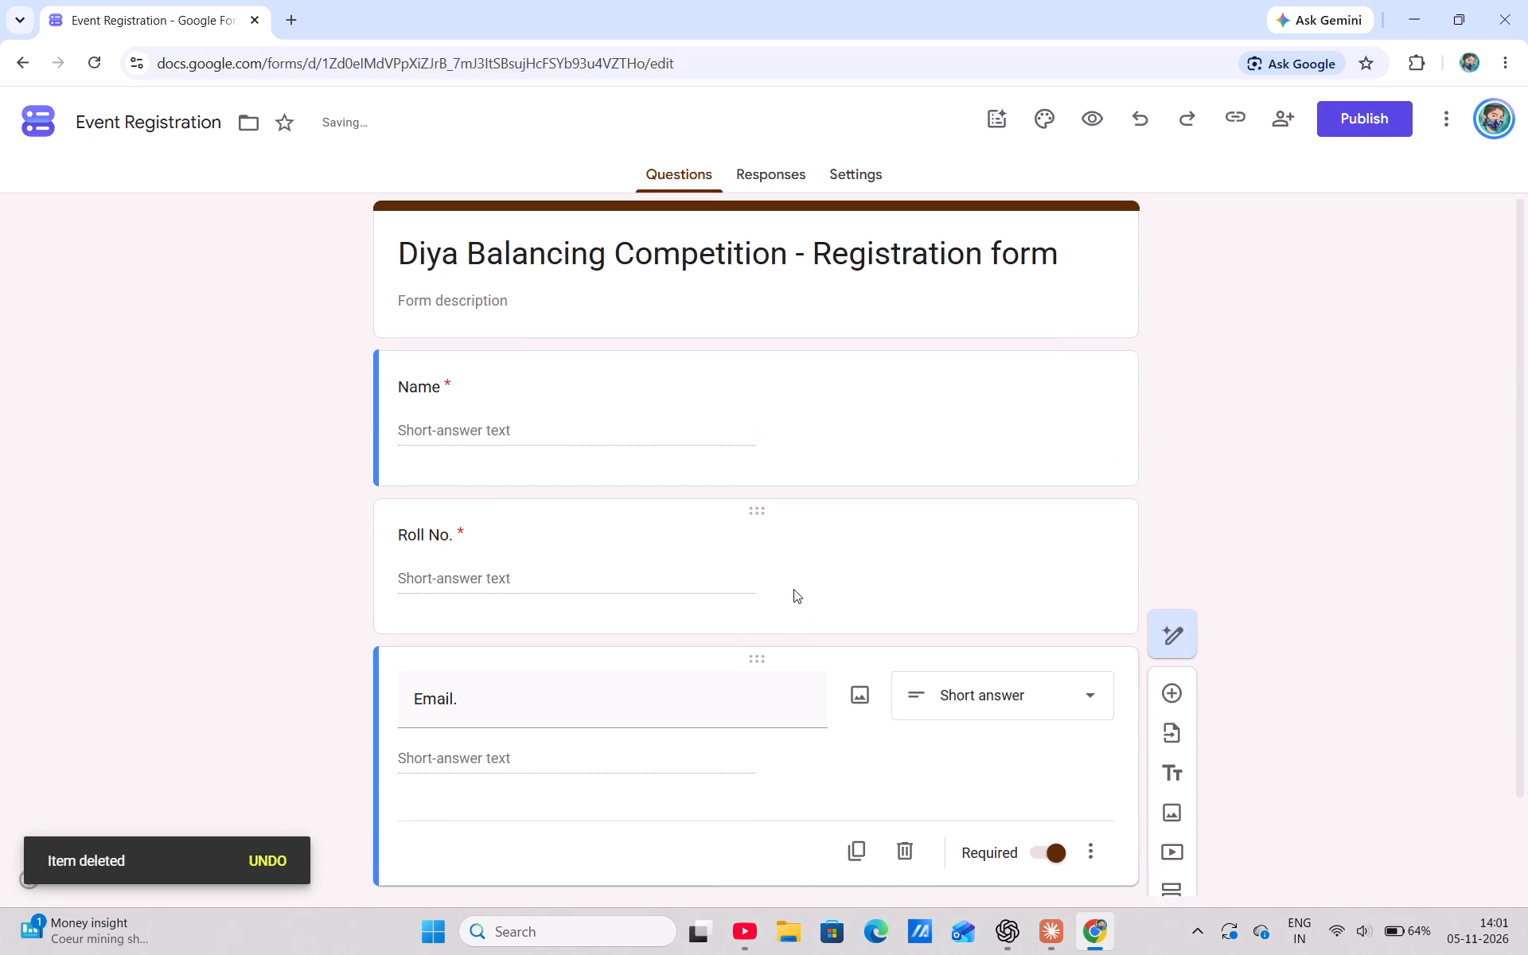
{"action": "scroll", "coordinate": [793, 589], "scroll_direction": "down", "scroll_amount": 2}
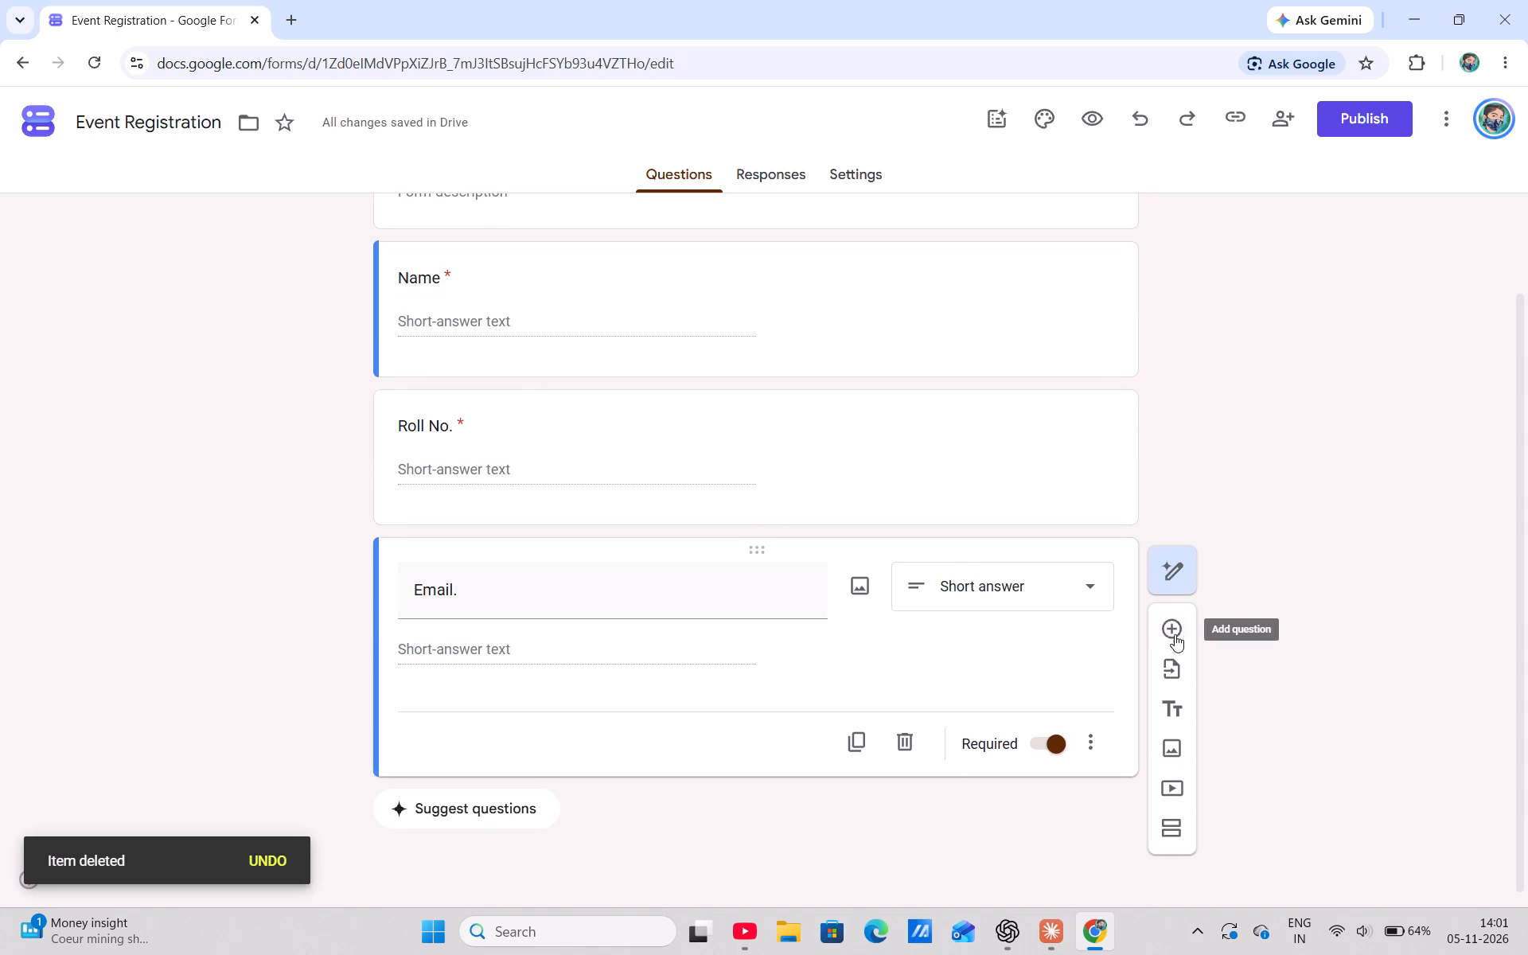
{"action": "left_click", "coordinate": [1169, 632]}
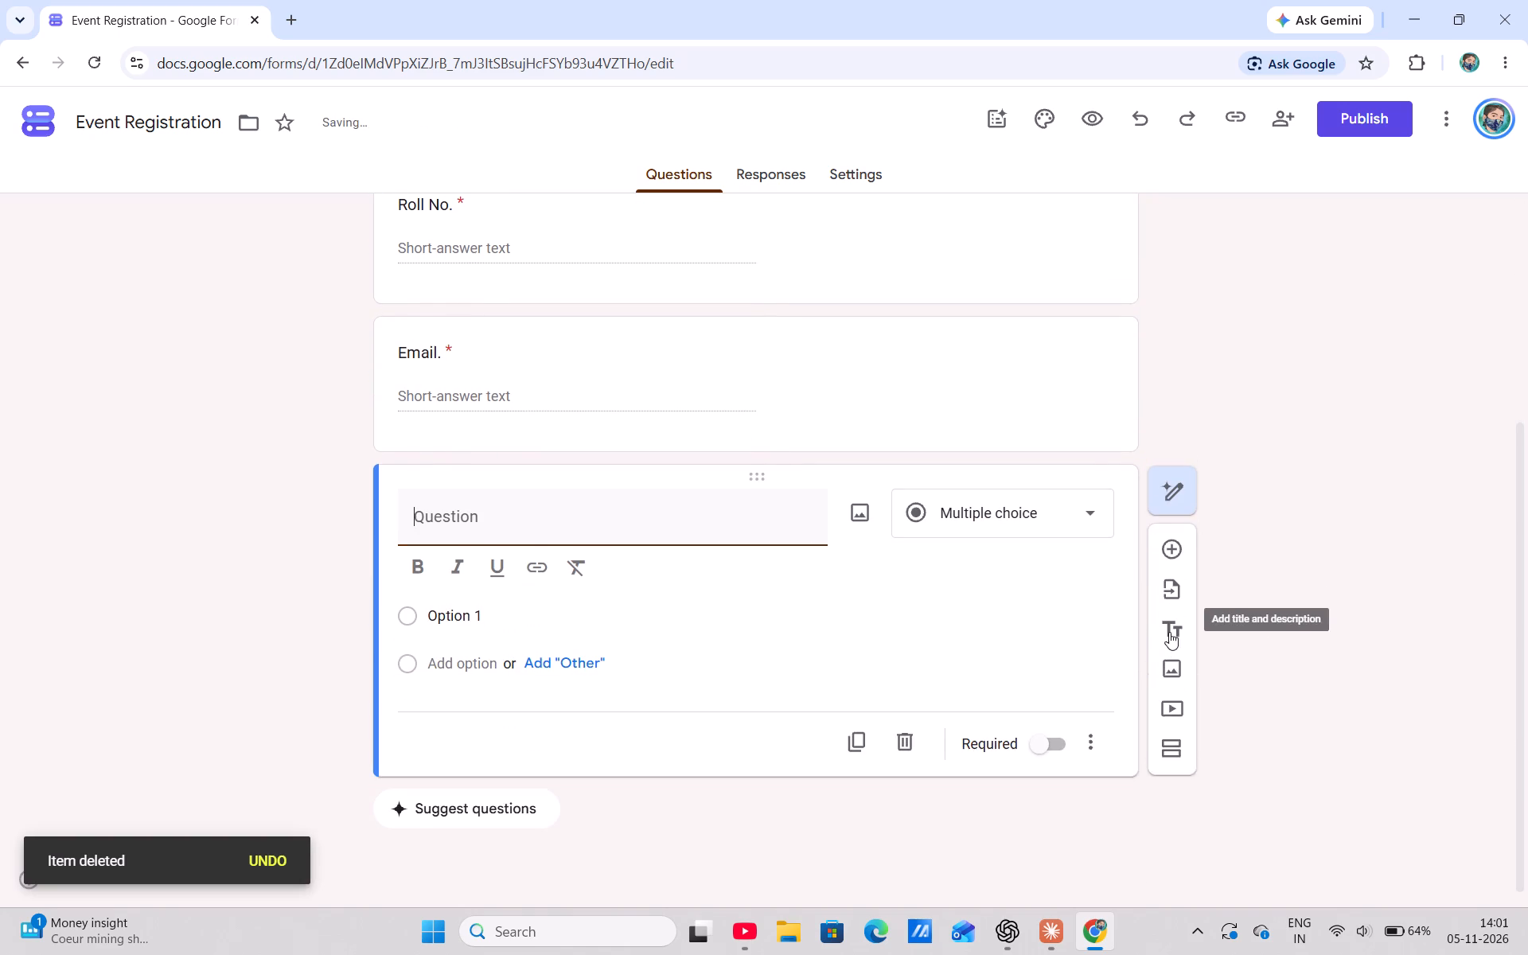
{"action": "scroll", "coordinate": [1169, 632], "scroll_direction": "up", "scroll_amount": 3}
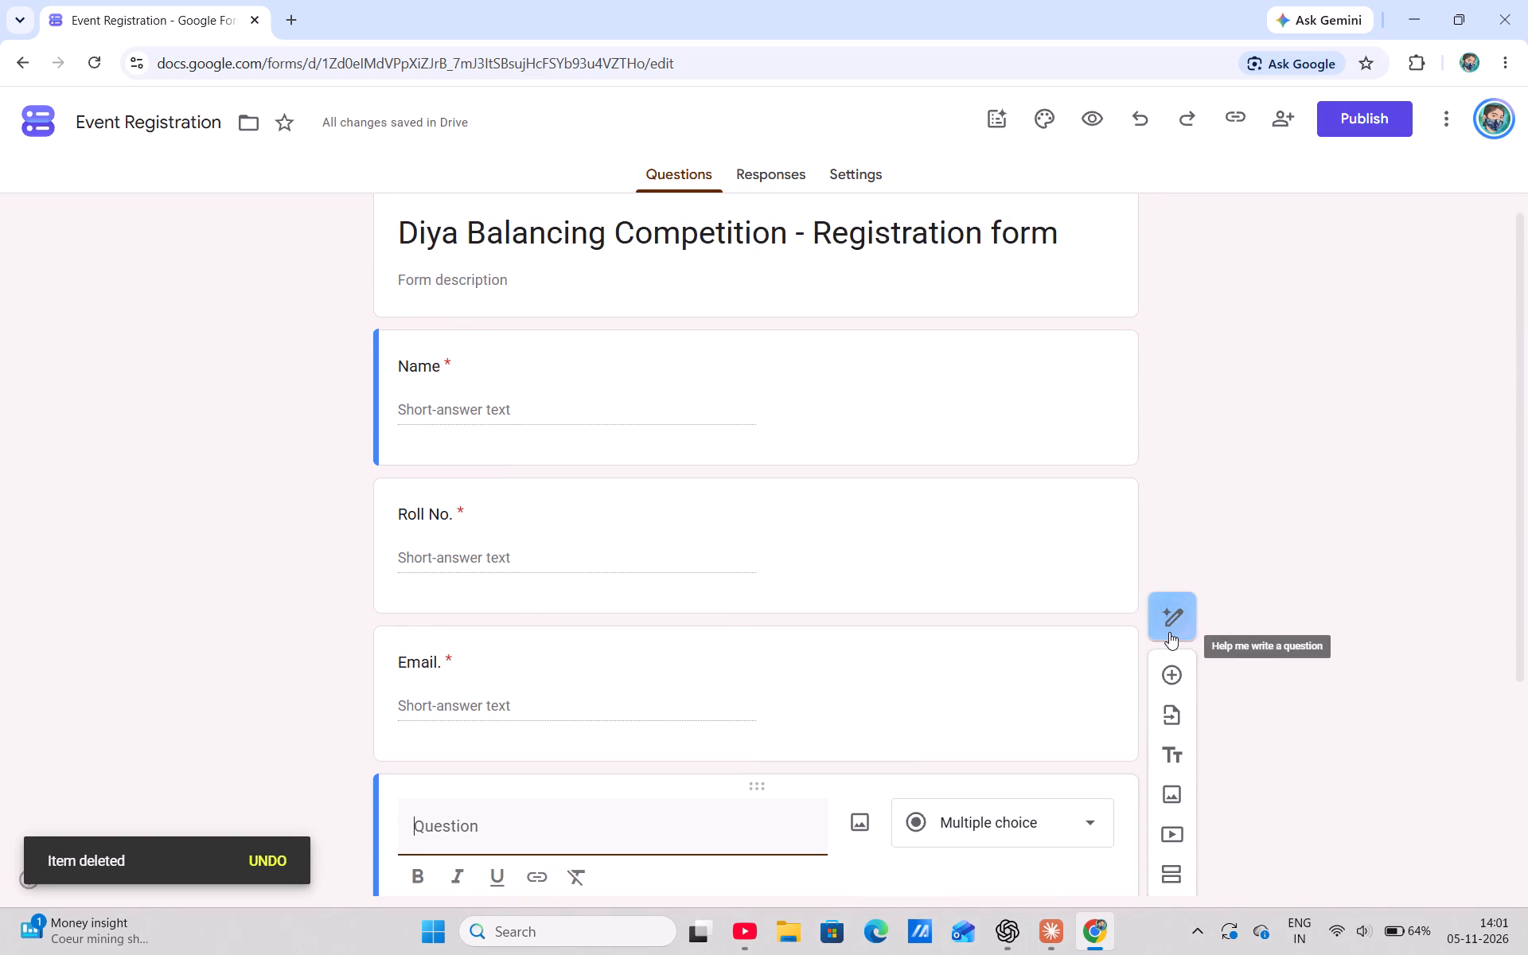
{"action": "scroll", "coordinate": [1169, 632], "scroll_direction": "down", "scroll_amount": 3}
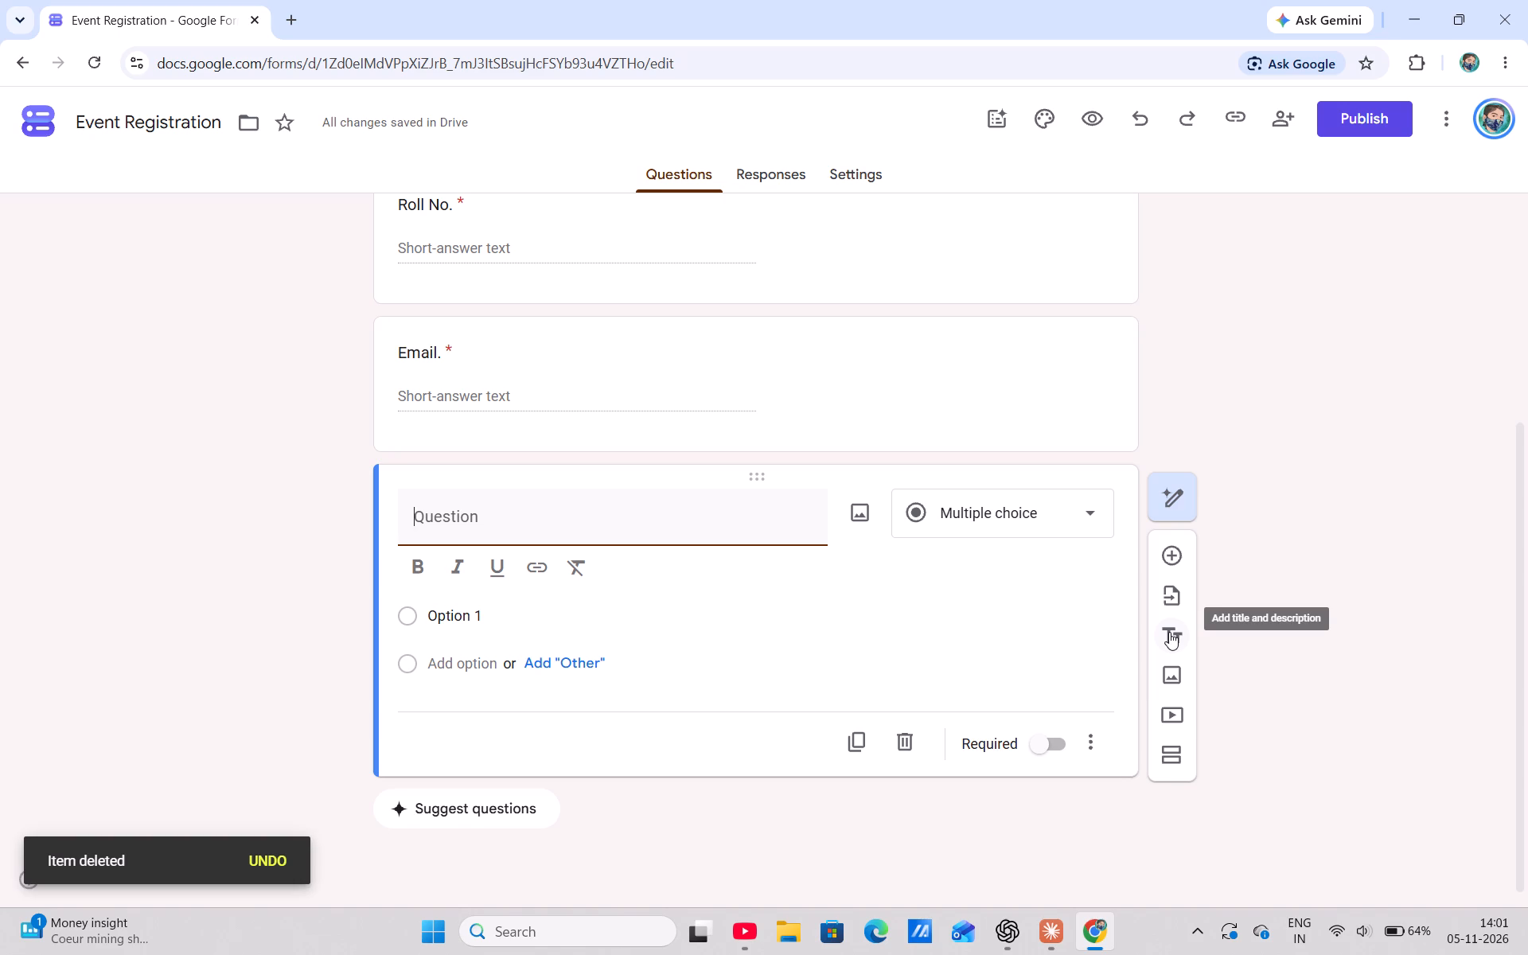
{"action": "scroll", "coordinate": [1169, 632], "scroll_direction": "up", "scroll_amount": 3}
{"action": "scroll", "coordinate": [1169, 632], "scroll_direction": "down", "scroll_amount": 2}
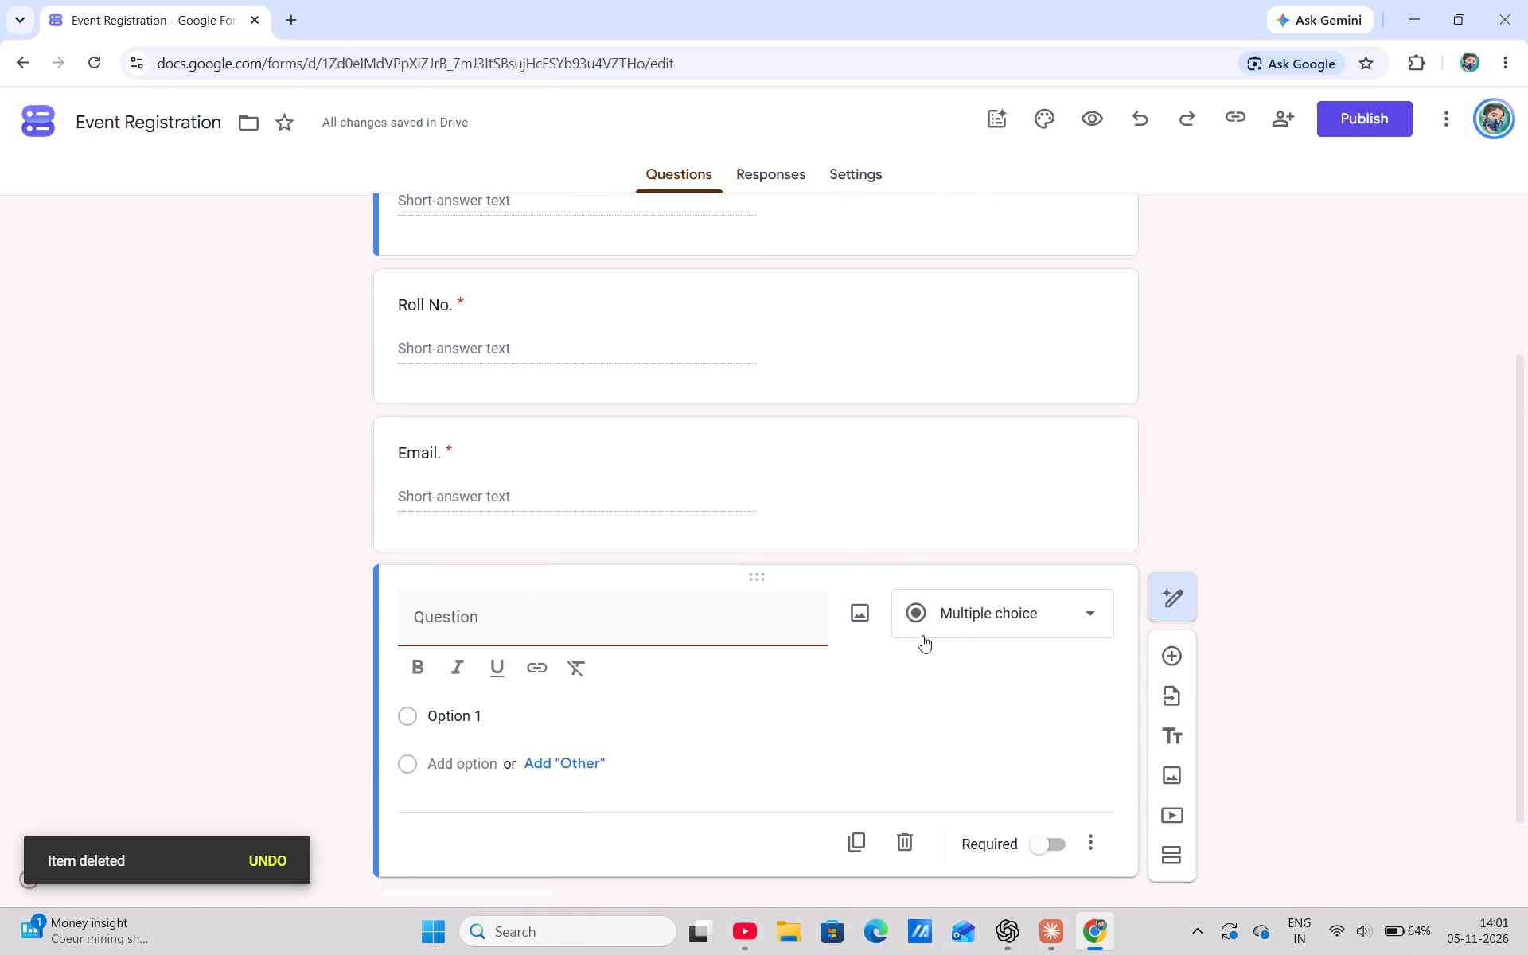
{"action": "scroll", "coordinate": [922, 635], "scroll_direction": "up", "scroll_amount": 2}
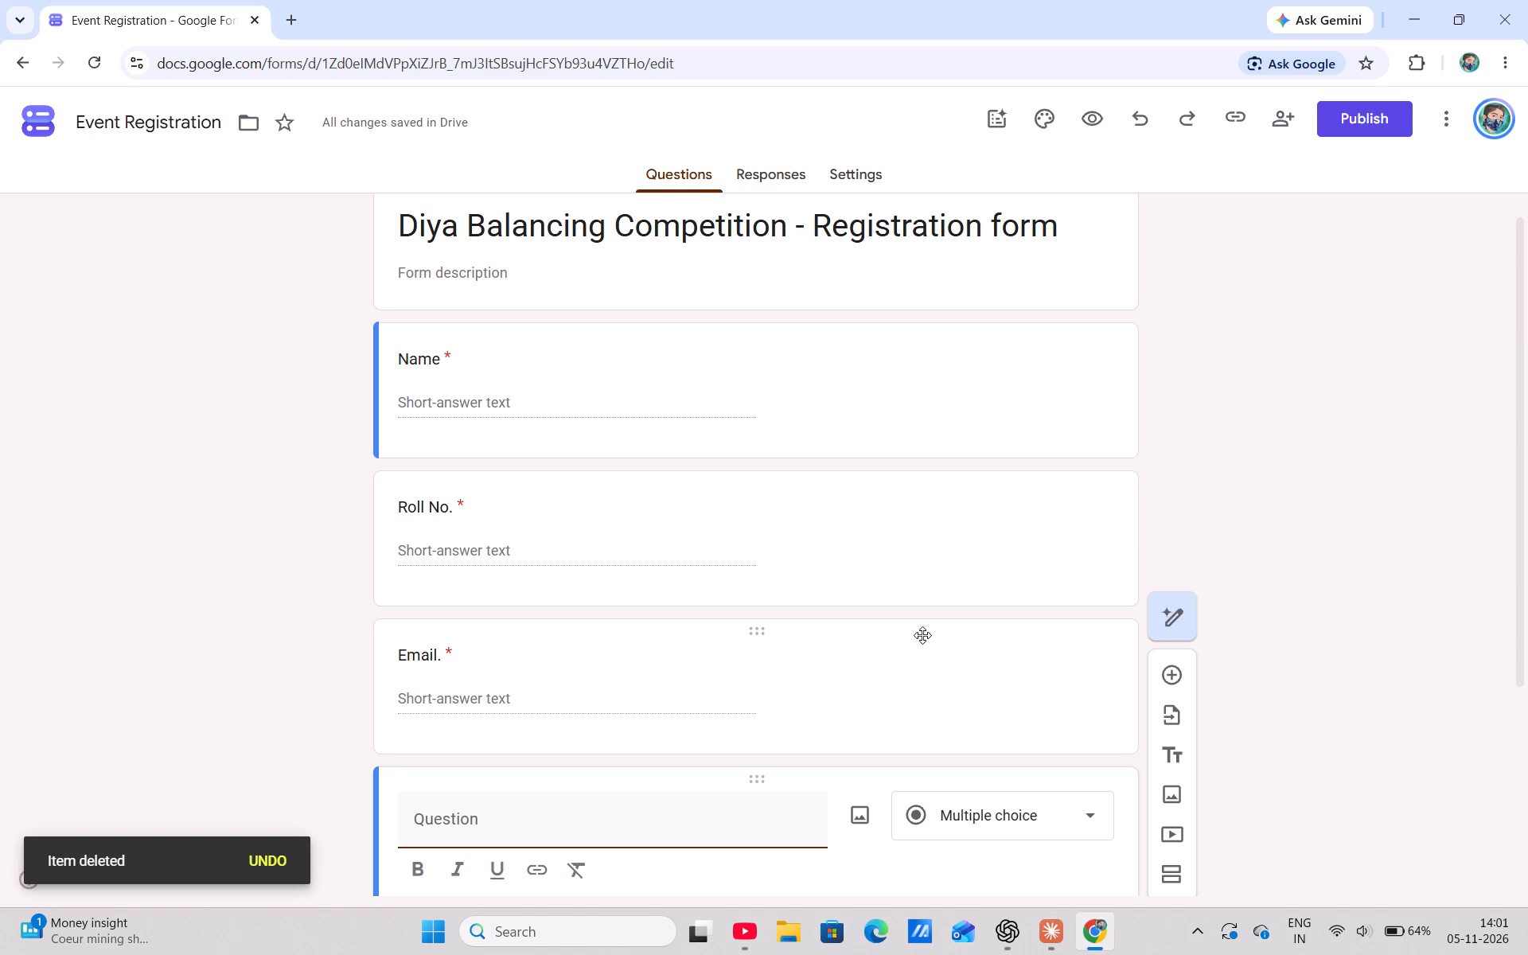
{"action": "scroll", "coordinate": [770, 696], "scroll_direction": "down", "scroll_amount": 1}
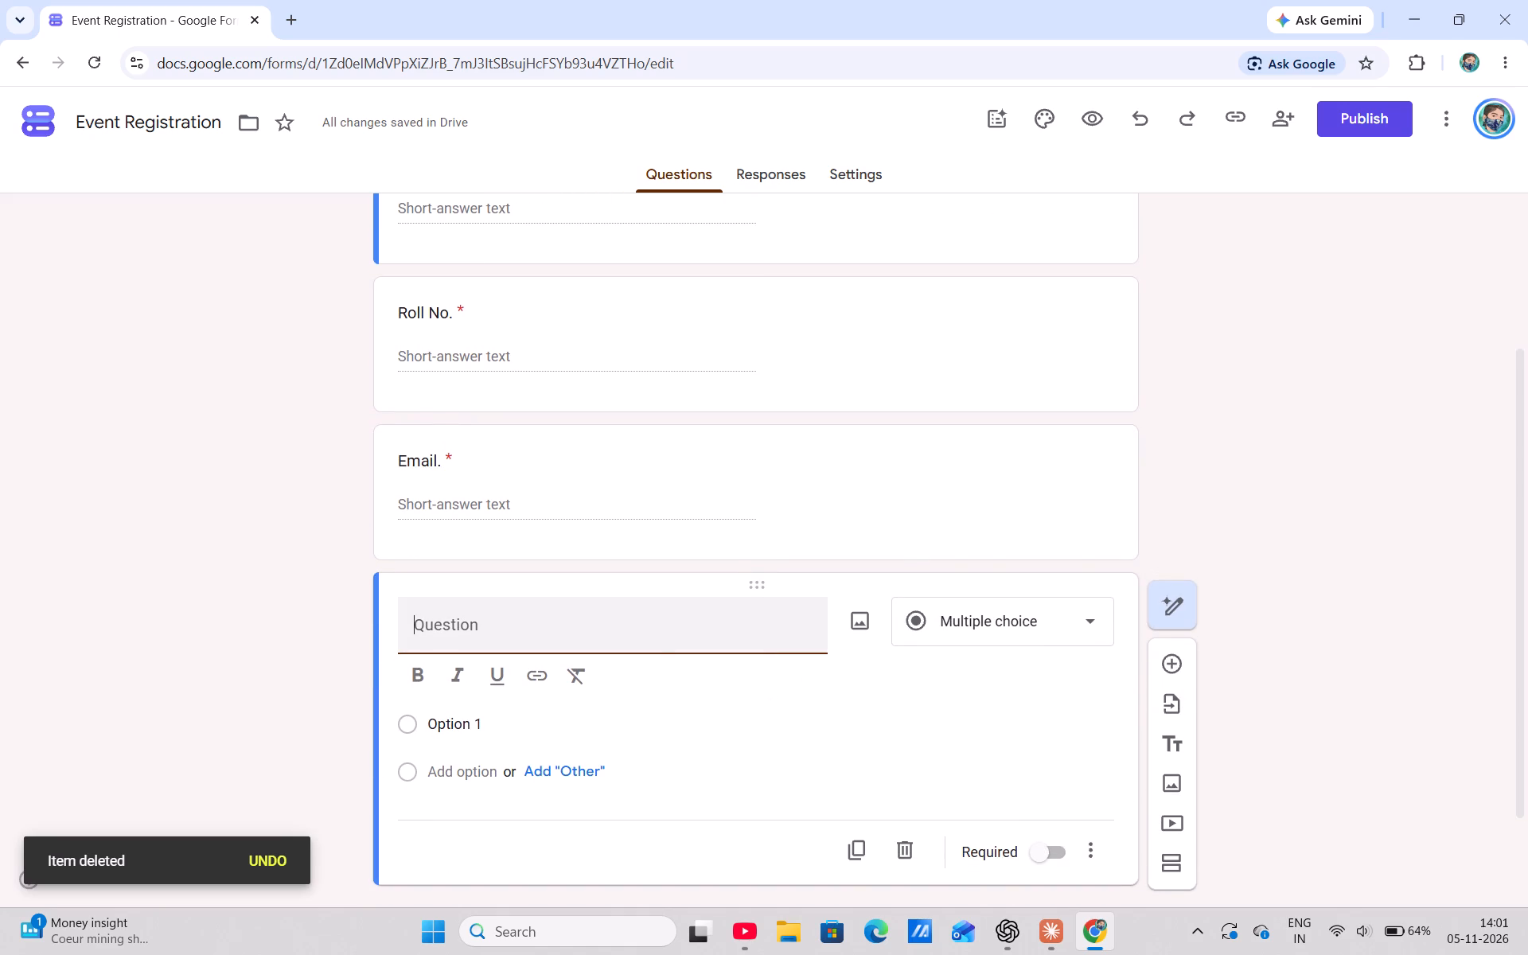
Title the new blank question "Department".
{"action": "type", "text": "deoa"}
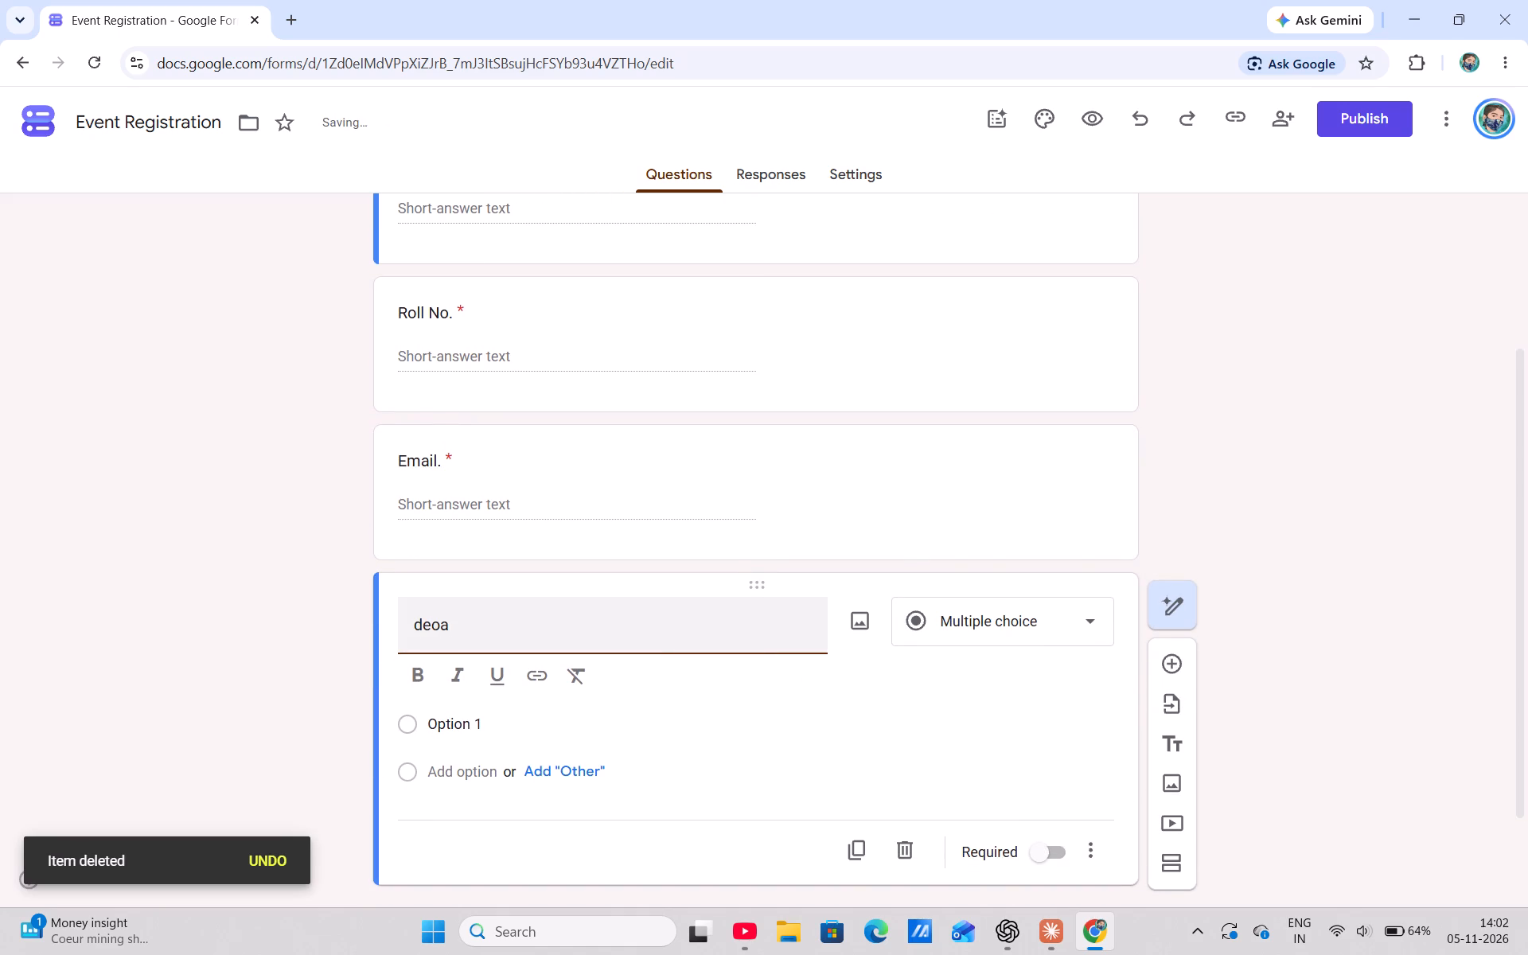
{"action": "key", "text": "BackSpace"}
{"action": "key", "text": "BackSpace"}
{"action": "key", "text": "BackSpace"}
{"action": "key", "text": "BackSpace"}
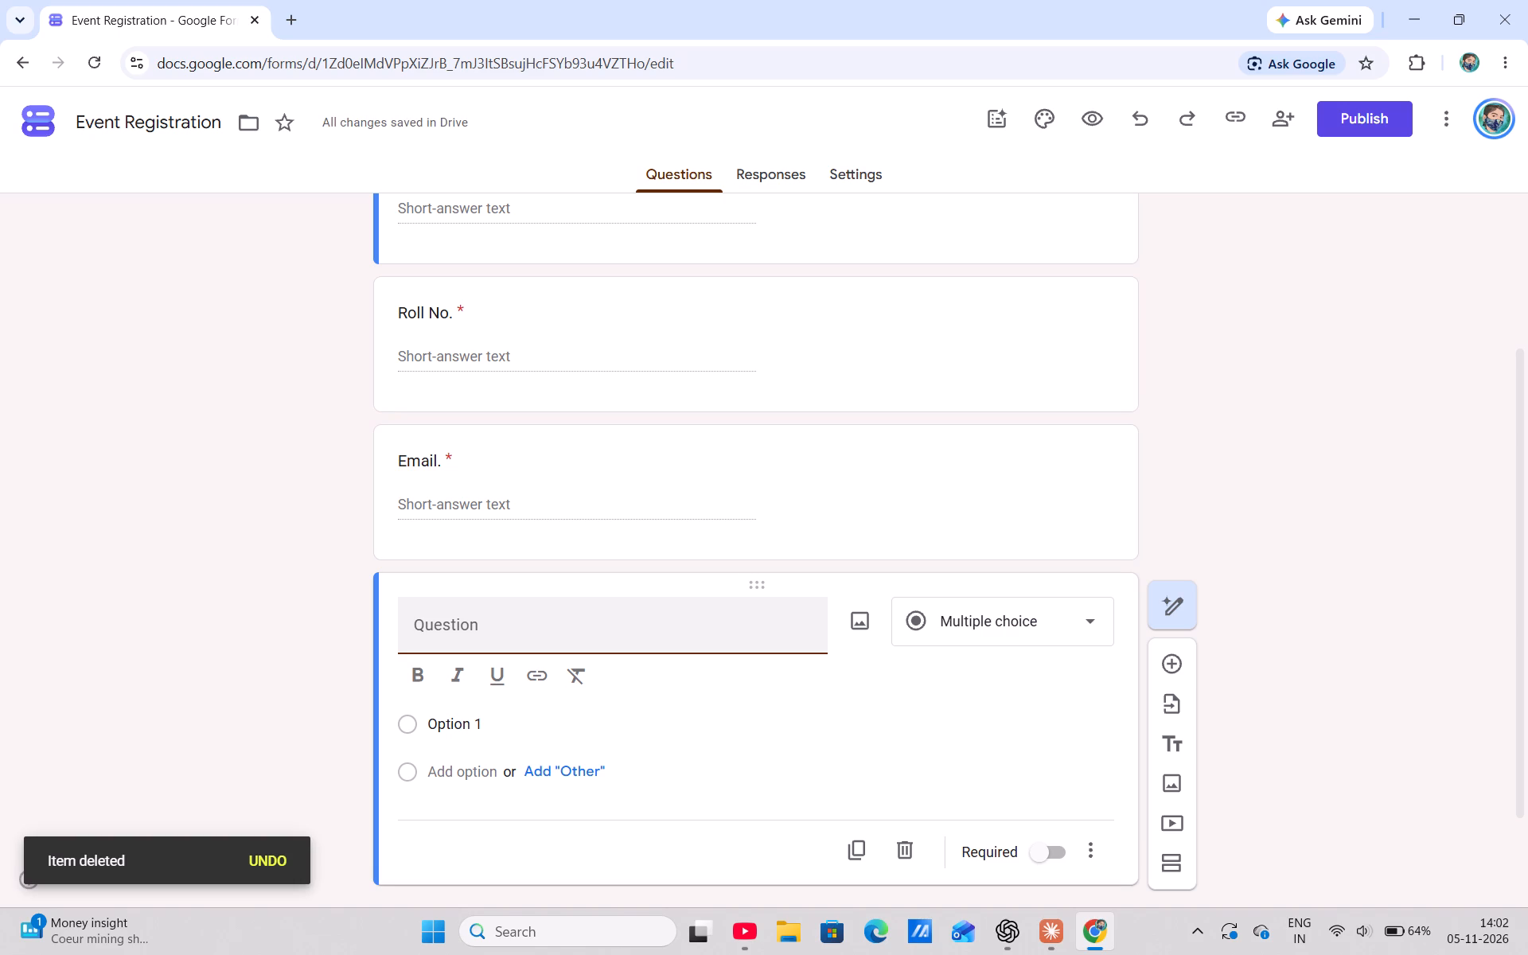
{"action": "type", "text": "De"}
{"action": "type", "text": "partment"}
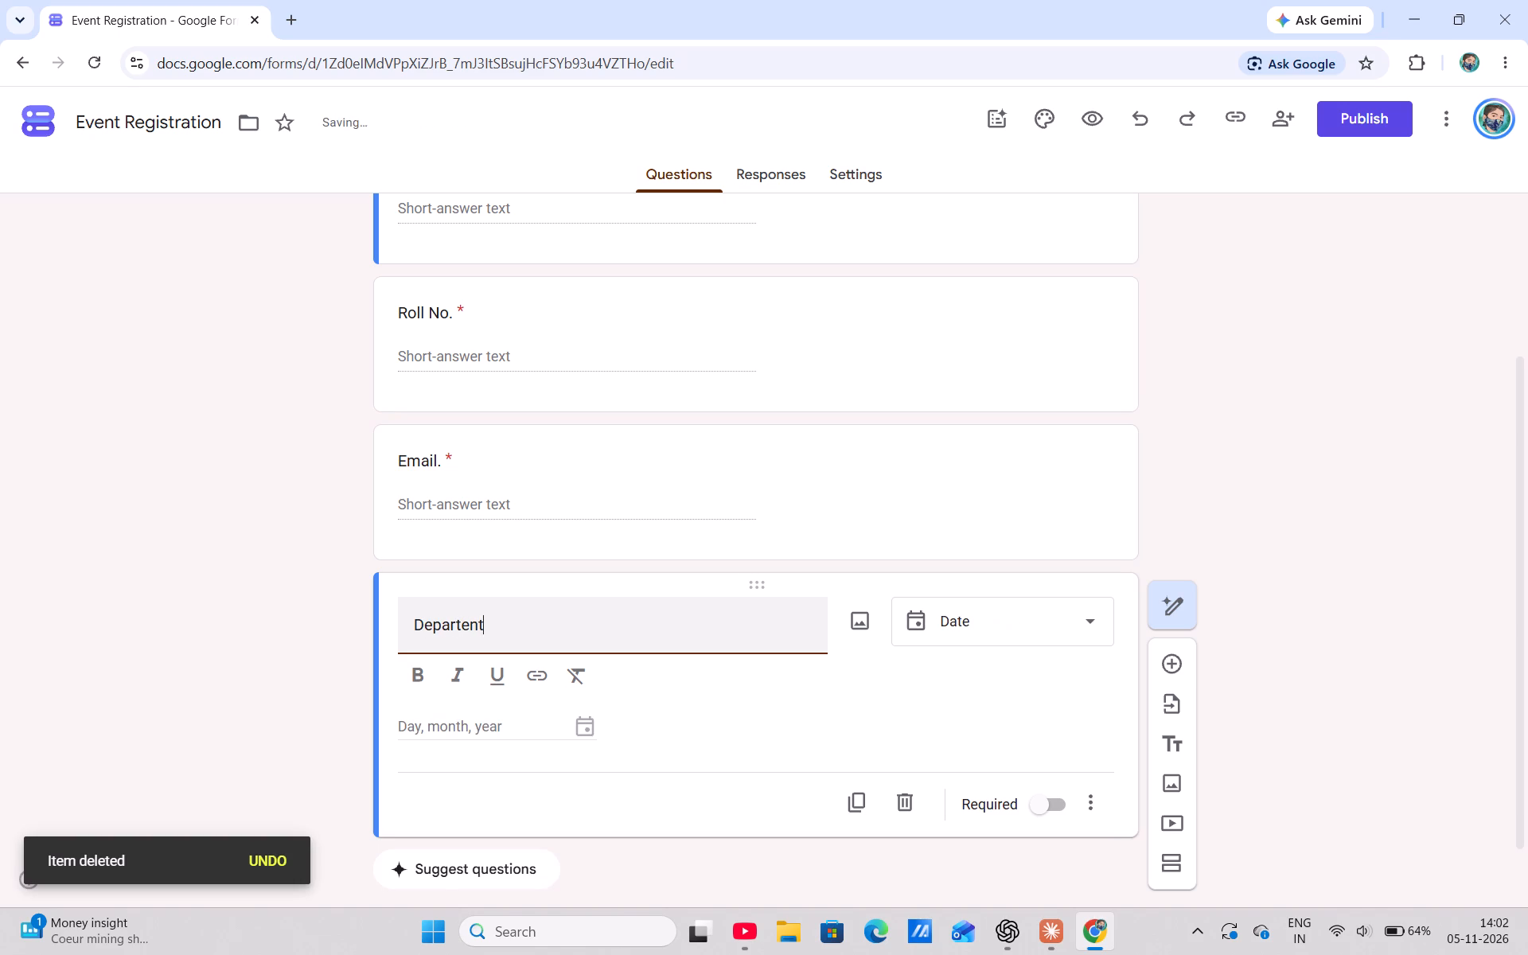
{"action": "key", "text": "BackSpace"}
{"action": "key", "text": "BackSpace"}
{"action": "key", "text": "BackSpace"}
{"action": "type", "text": "ment"}
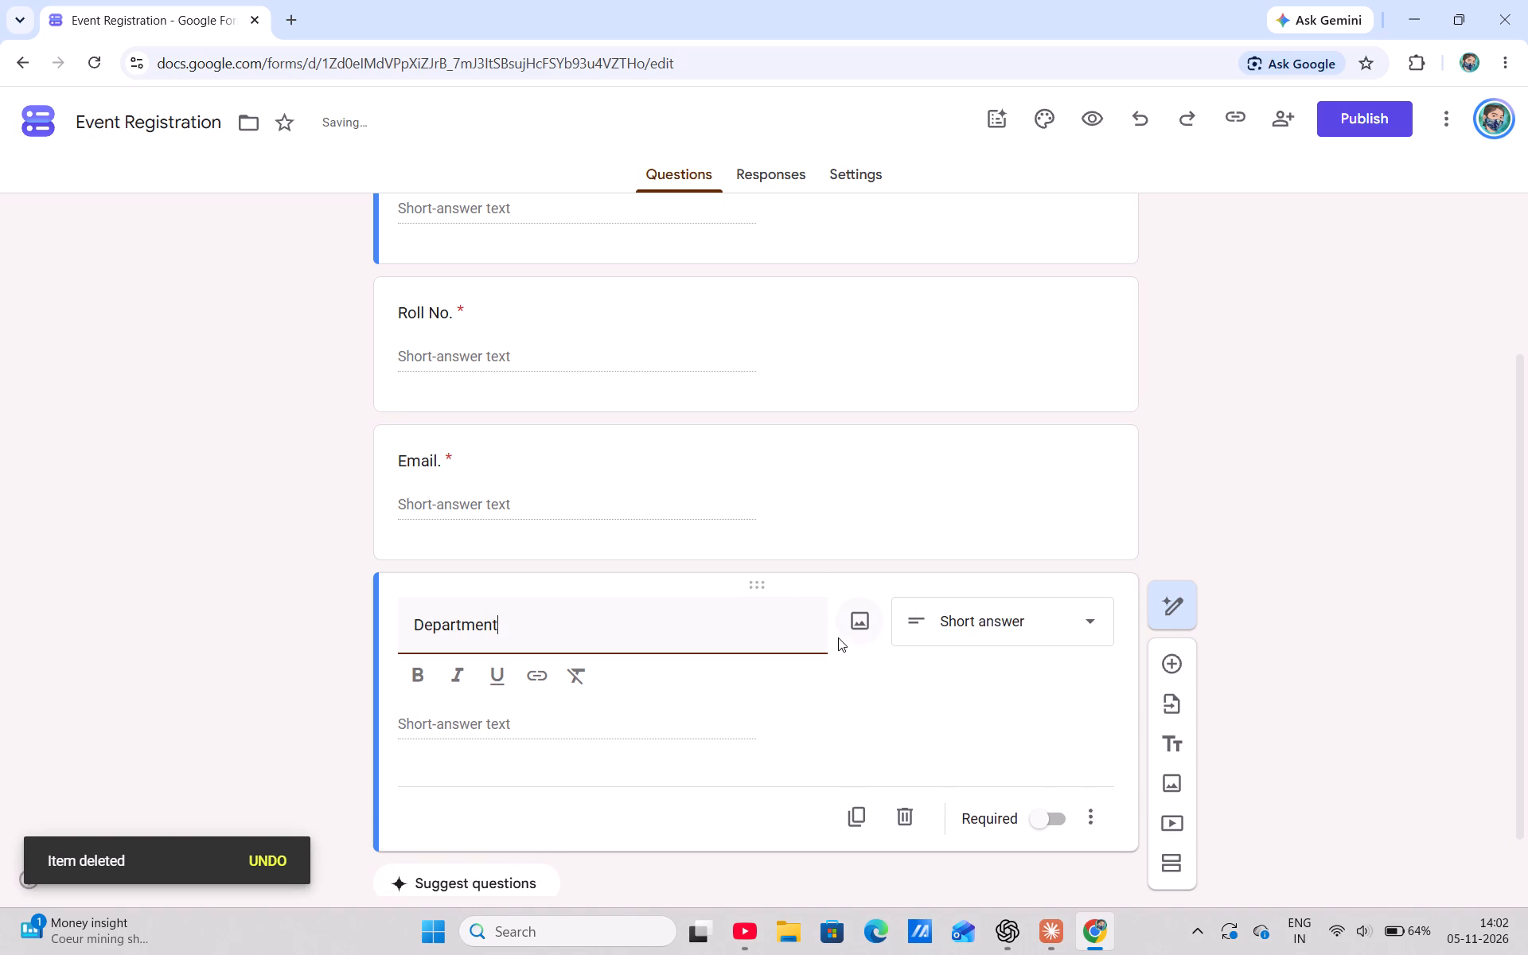
Set the Department question's answer type to Multiple choice.
{"action": "left_click", "coordinate": [623, 714]}
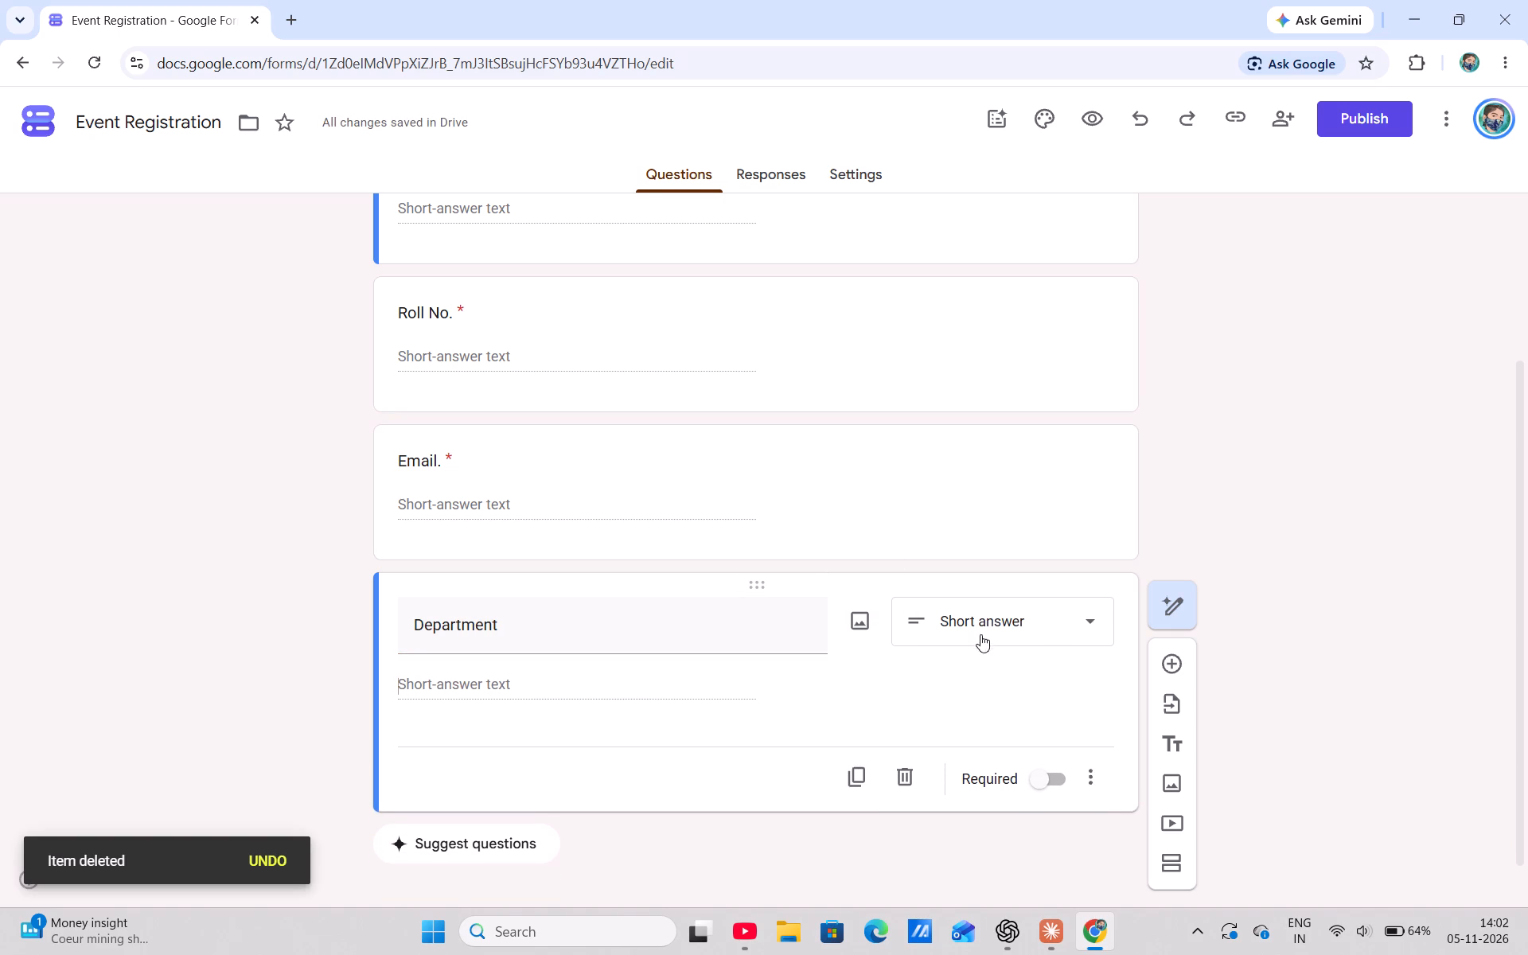
{"action": "left_click", "coordinate": [1091, 626]}
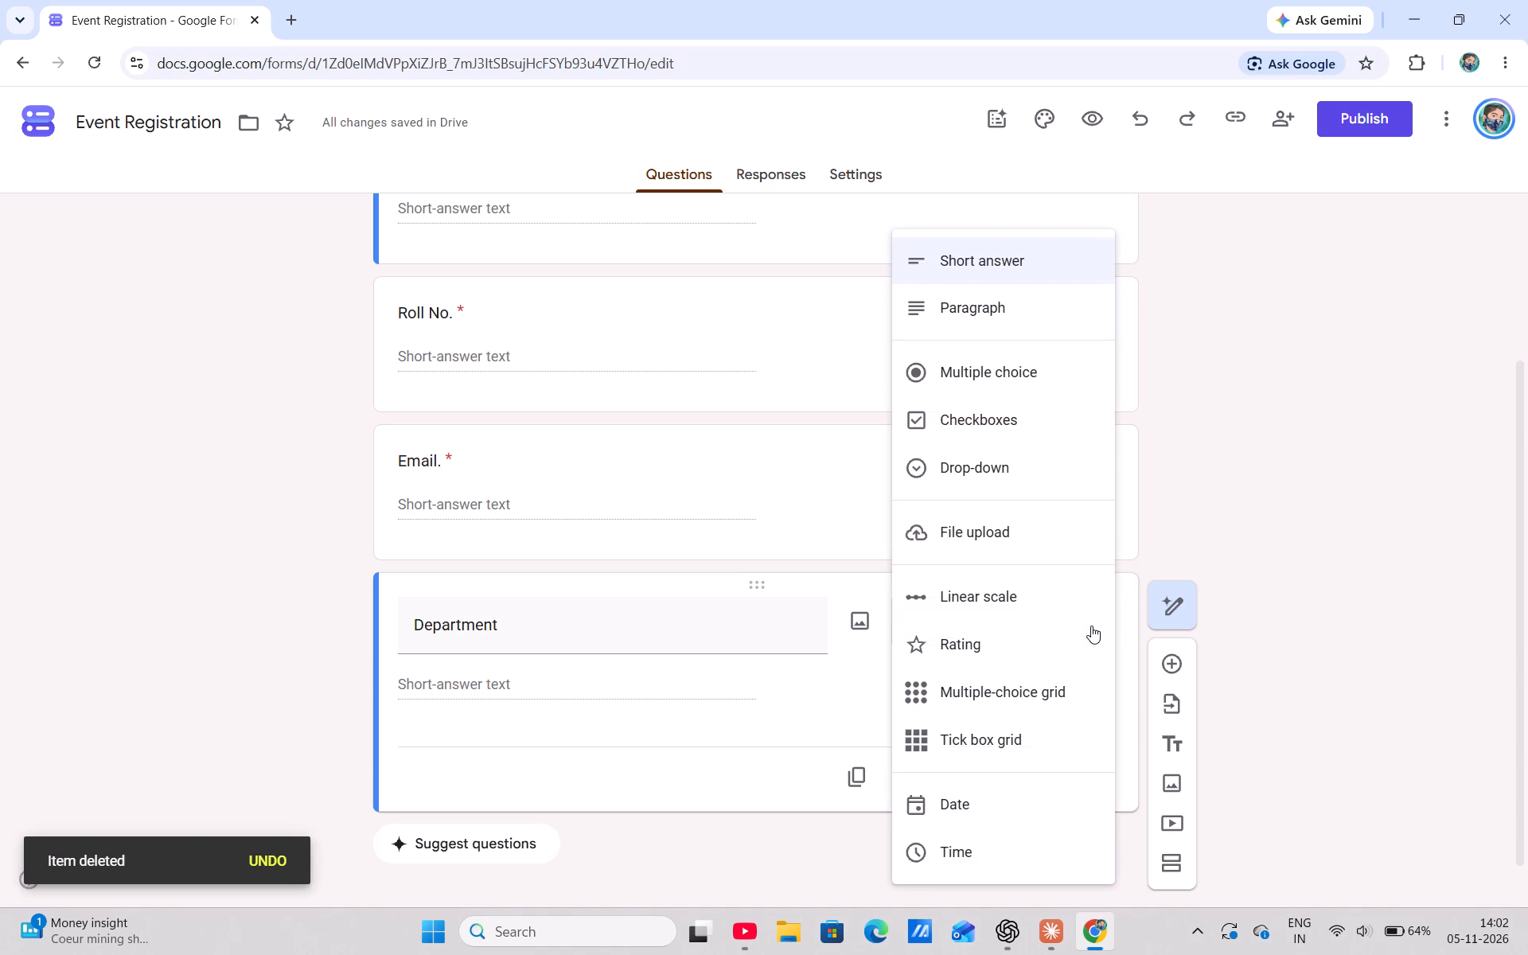
{"action": "left_click", "coordinate": [1027, 372]}
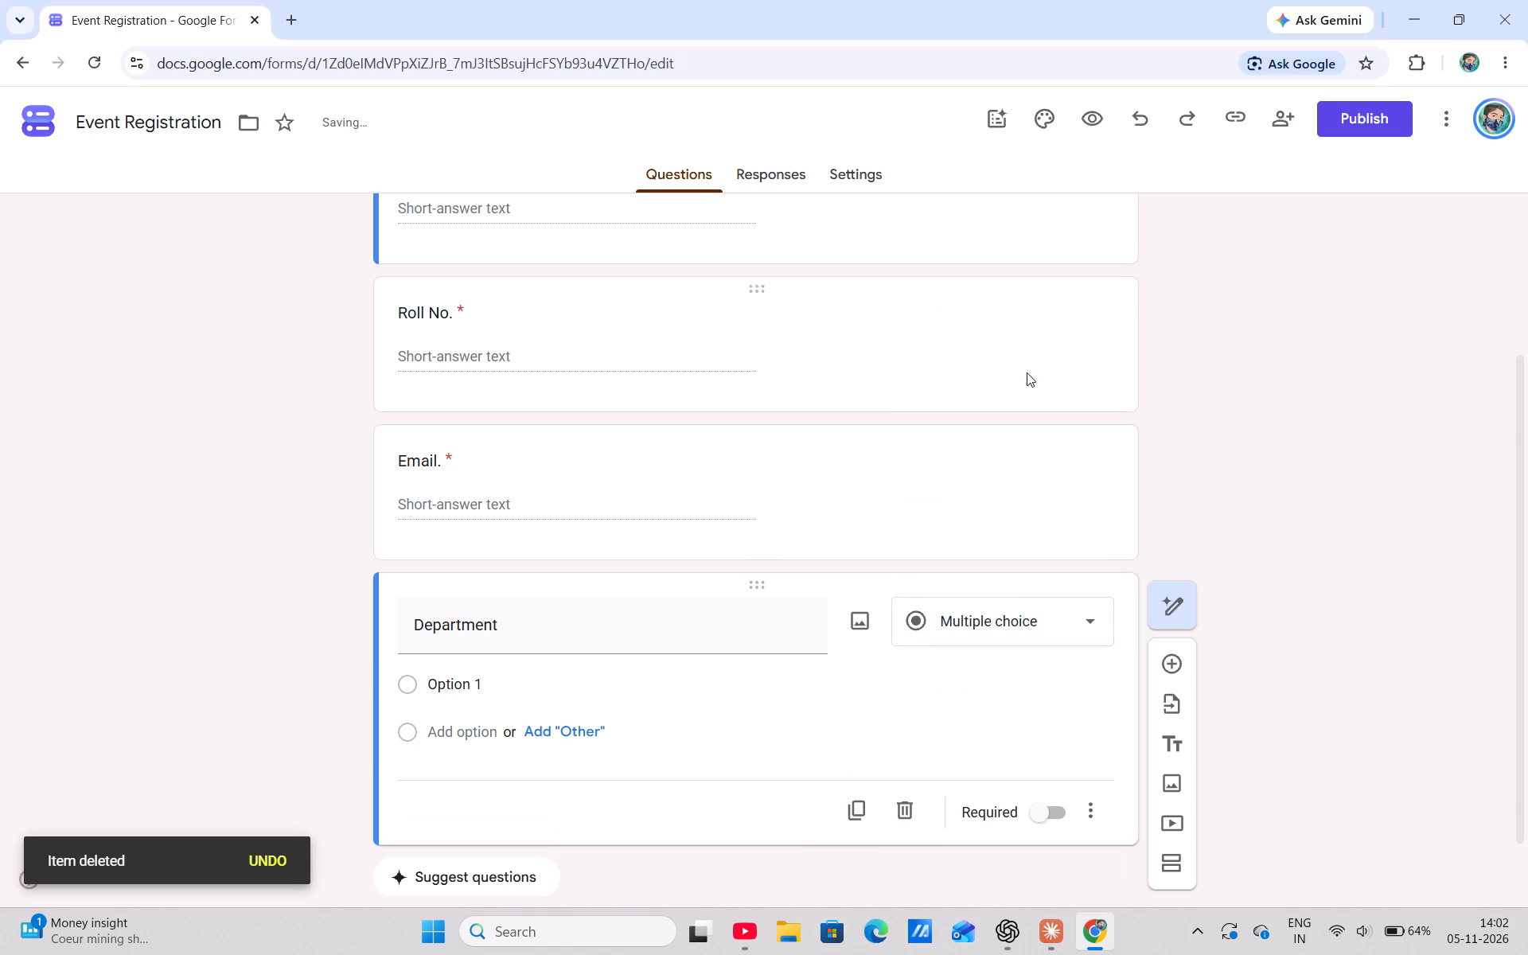
Enter "CSE" and "AI" as the first two options of the Department question.
{"action": "left_click", "coordinate": [489, 681]}
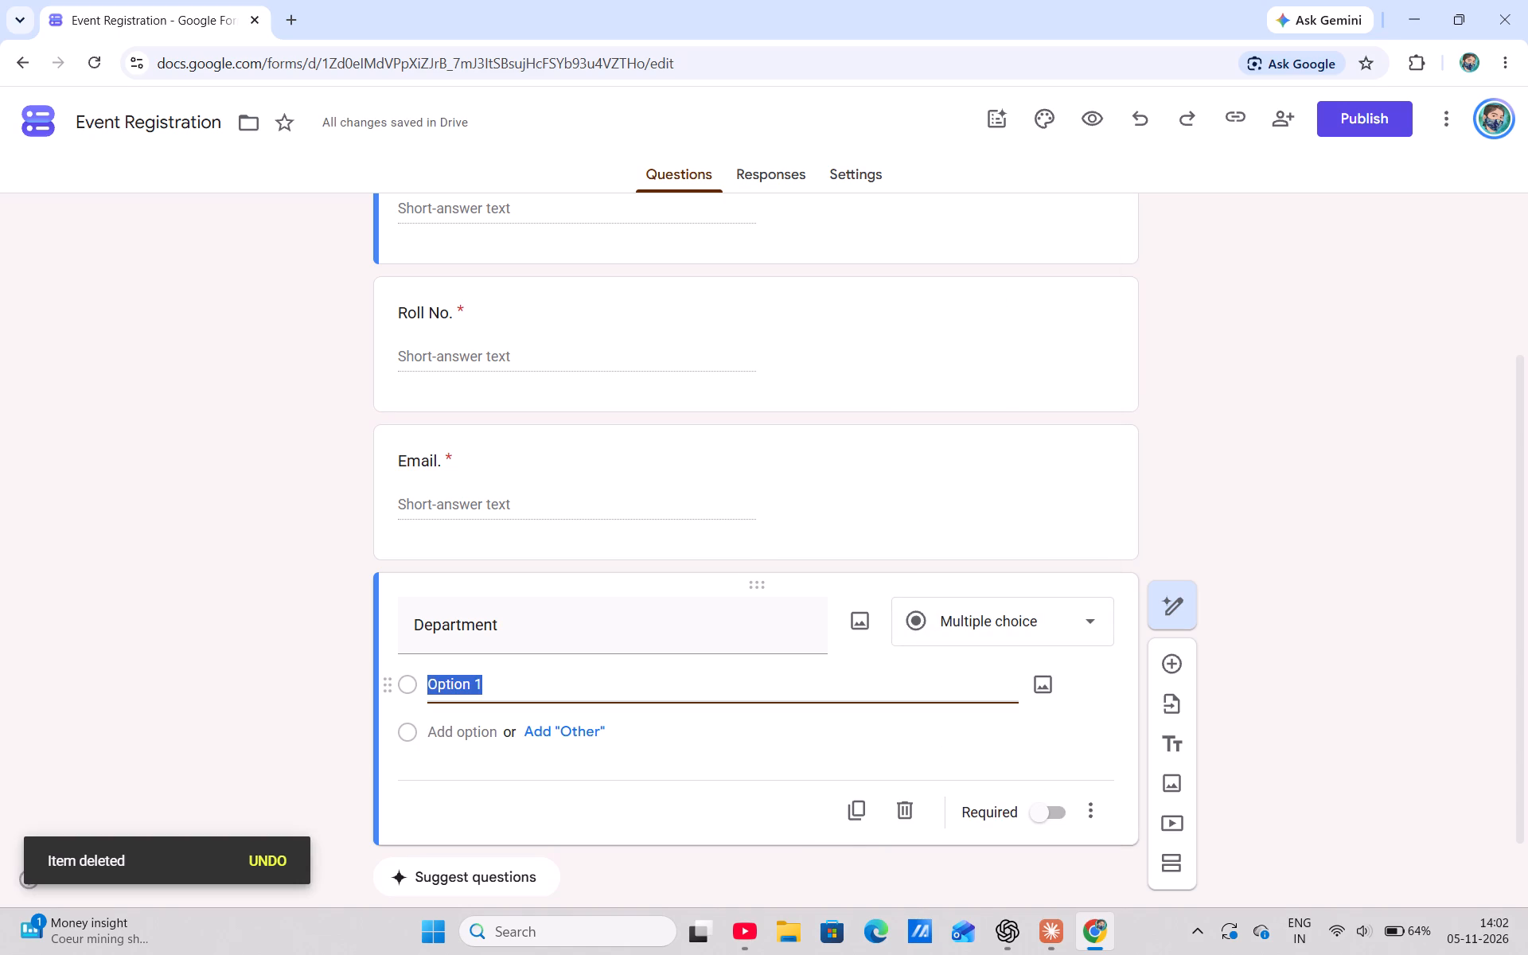
{"action": "type", "text": "CSE"}
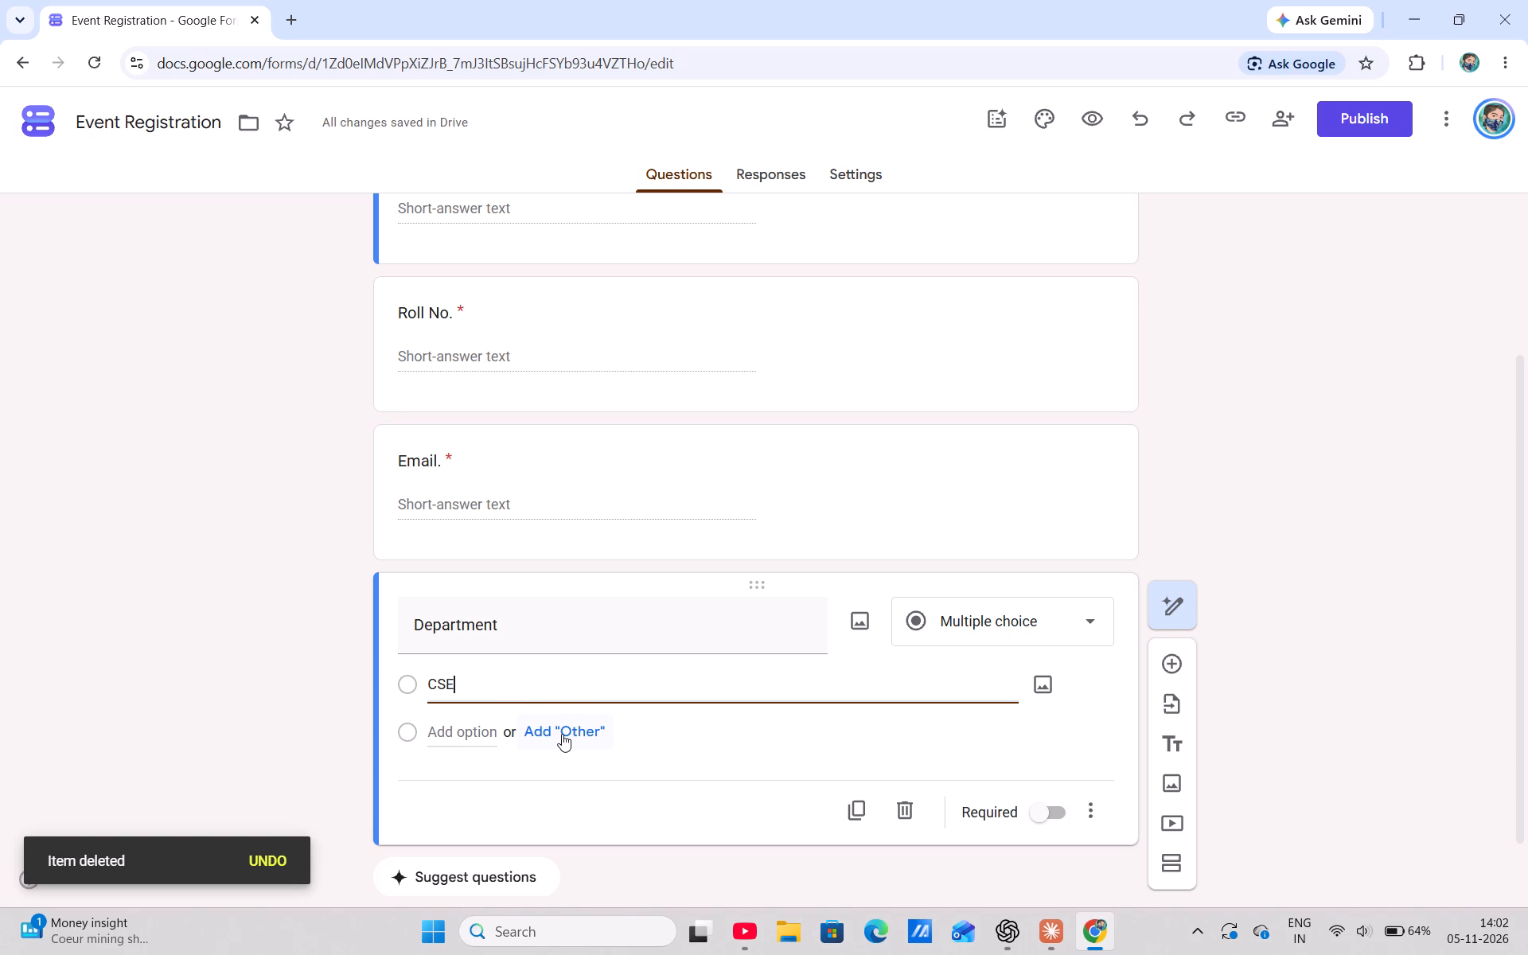
{"action": "left_click", "coordinate": [472, 733]}
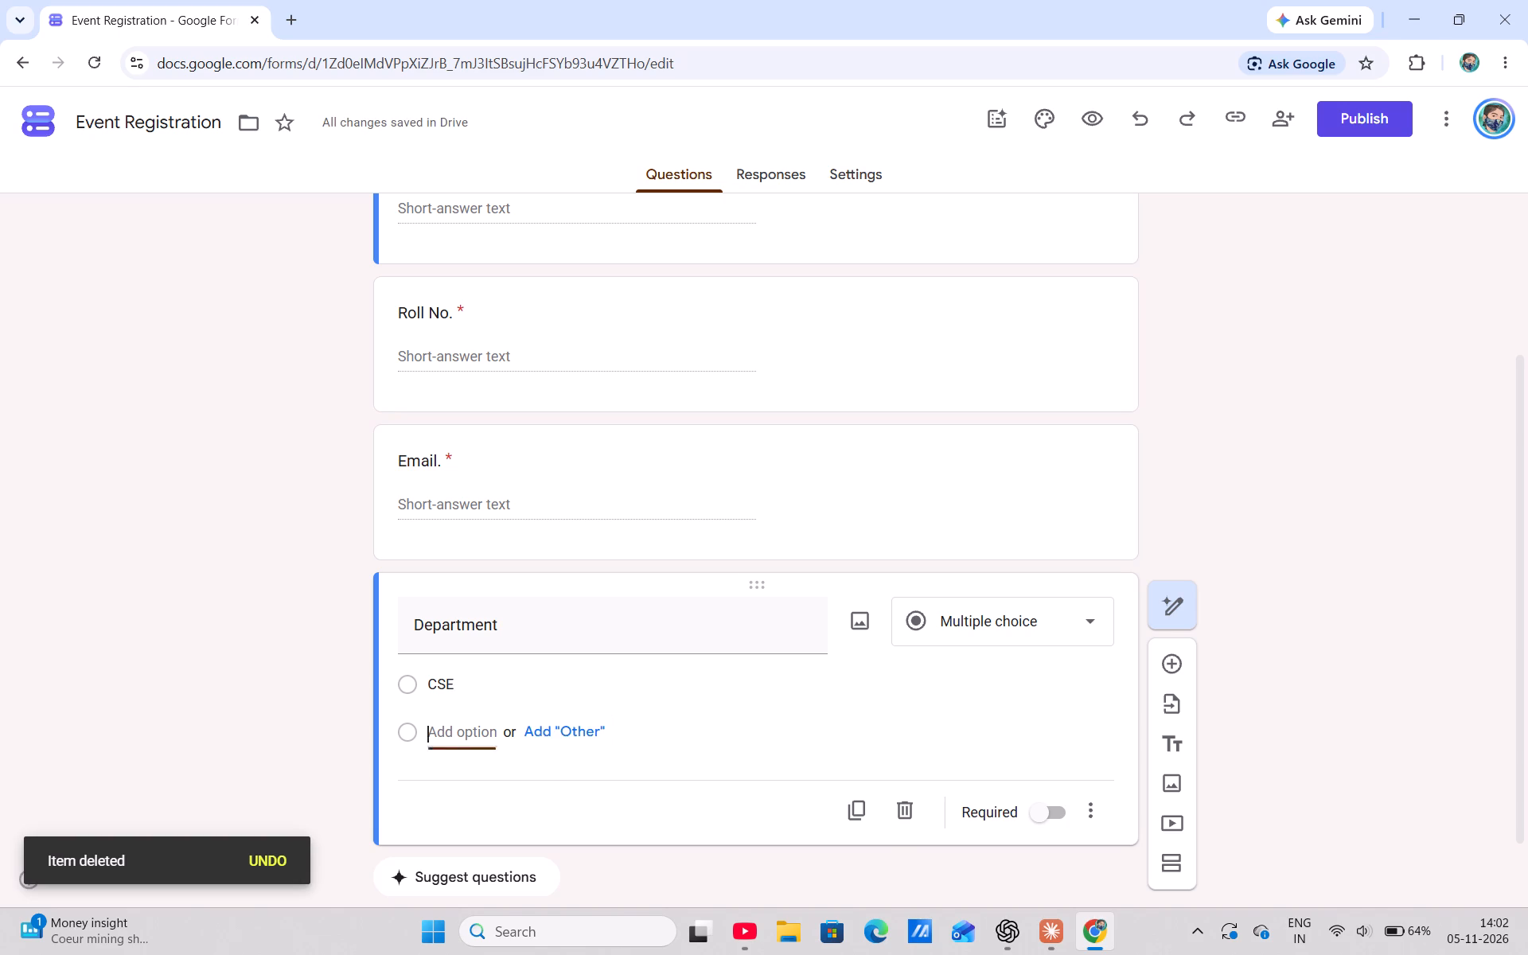
{"action": "scroll", "coordinate": [594, 721], "scroll_direction": "down", "scroll_amount": 2}
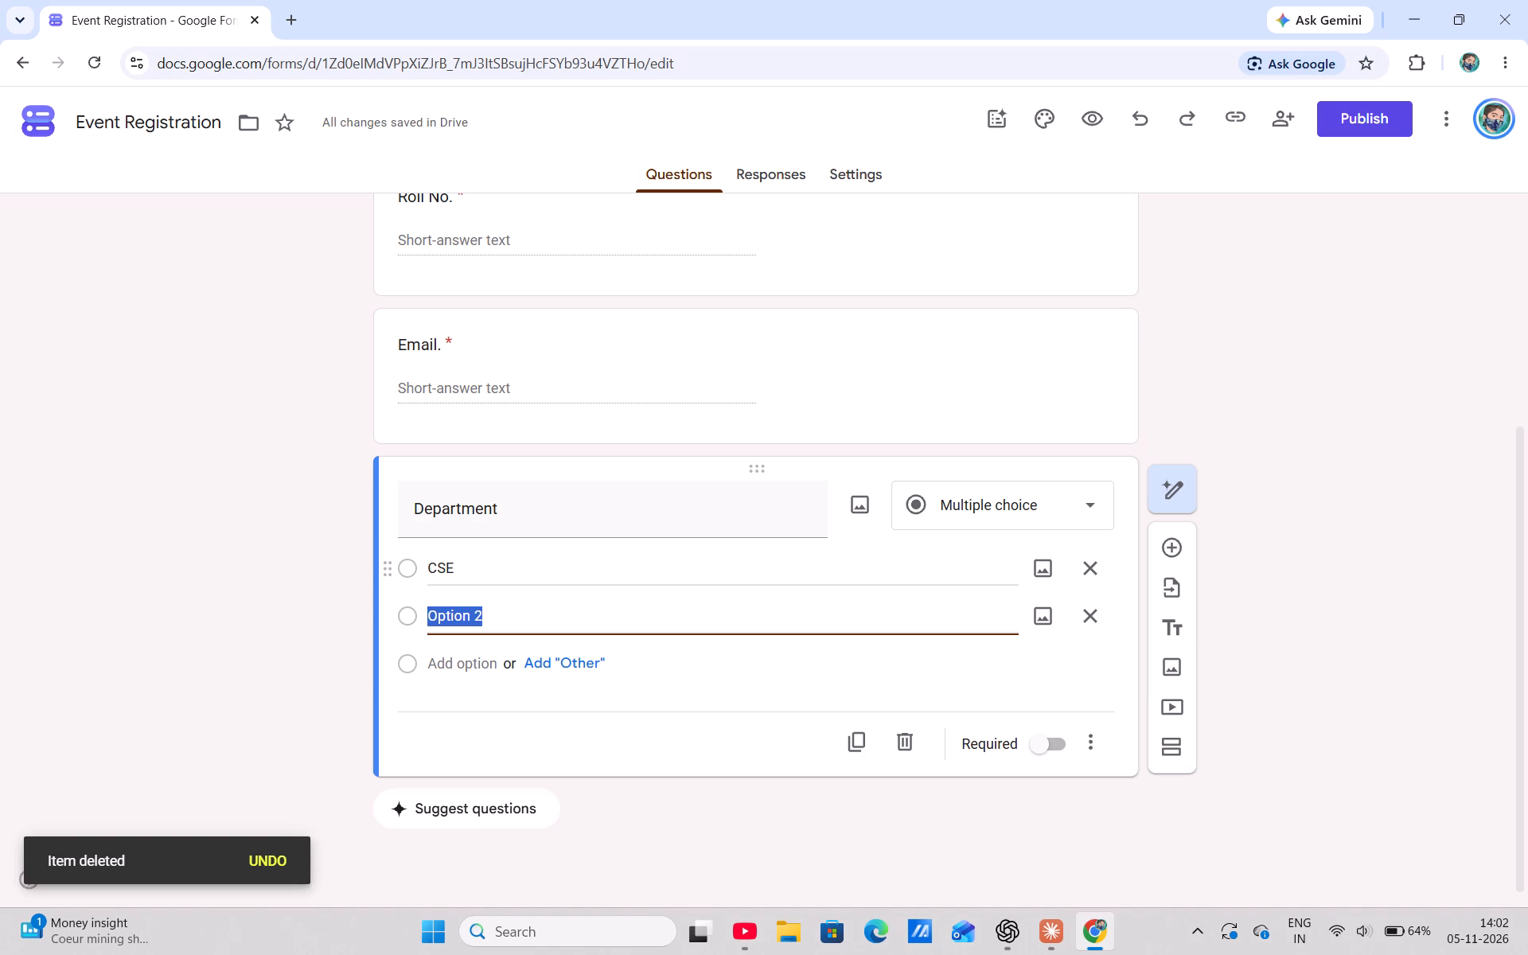
{"action": "left_click", "coordinate": [497, 617]}
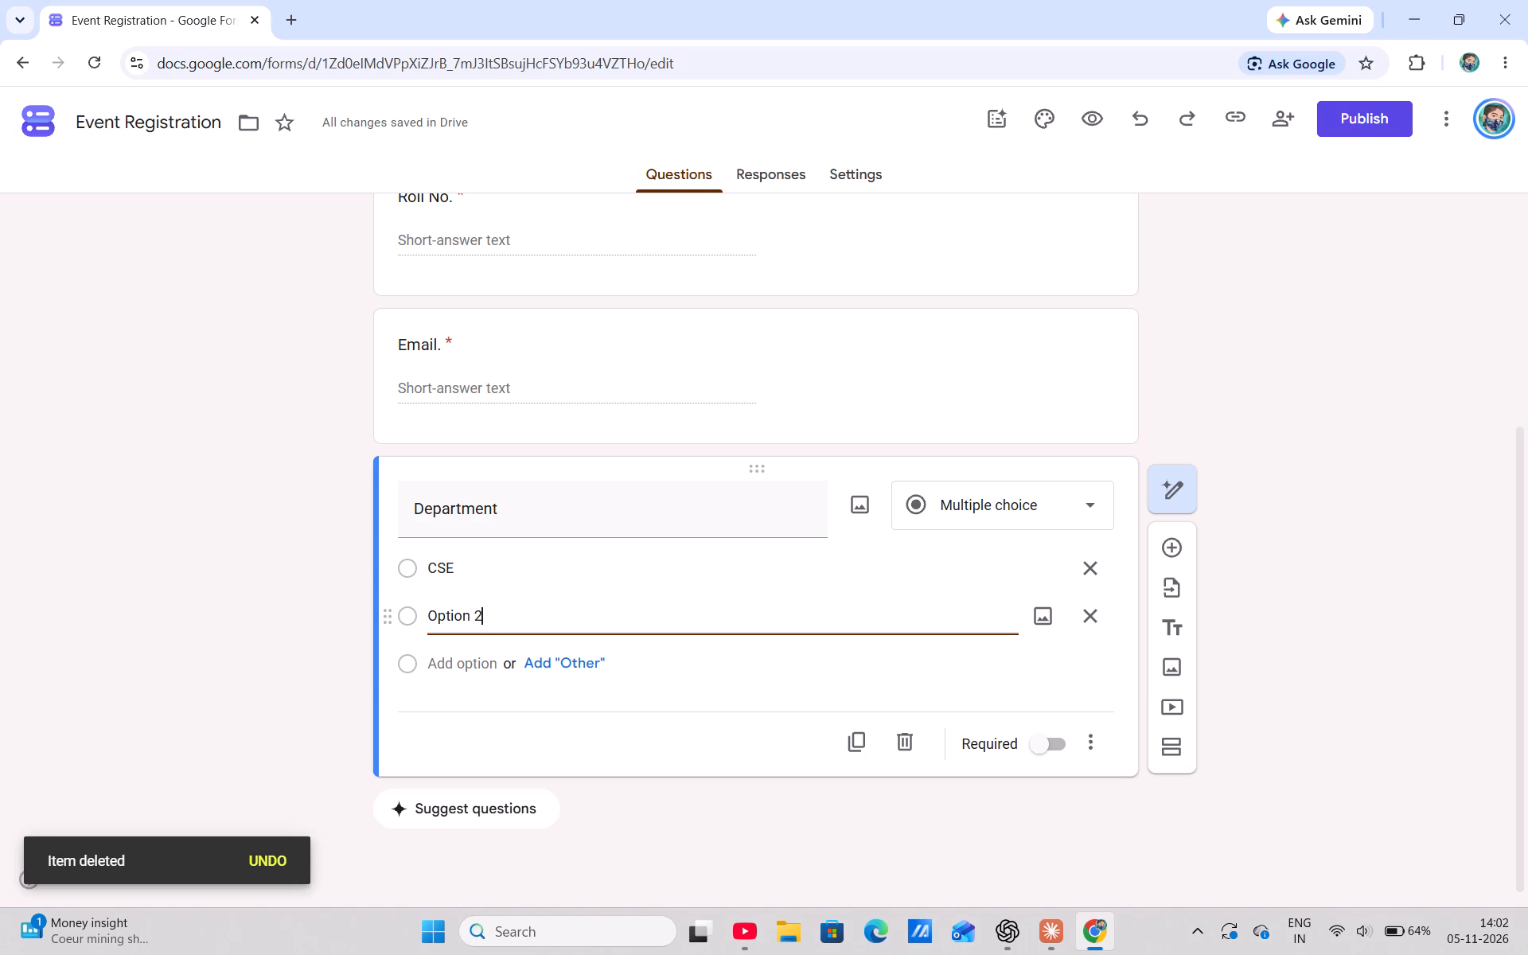
{"action": "type", "text": "AI"}
{"action": "key", "text": "BackSpace"}
{"action": "key", "text": "BackSpace"}
{"action": "key", "text": "BackSpace"}
{"action": "key", "text": "BackSpace"}
{"action": "key", "text": "BackSpace"}
{"action": "key", "text": "BackSpace"}
{"action": "key", "text": "BackSpace"}
{"action": "key", "text": "BackSpace"}
{"action": "key", "text": "BackSpace"}
{"action": "key", "text": "BackSpace"}
{"action": "type", "text": "AI"}
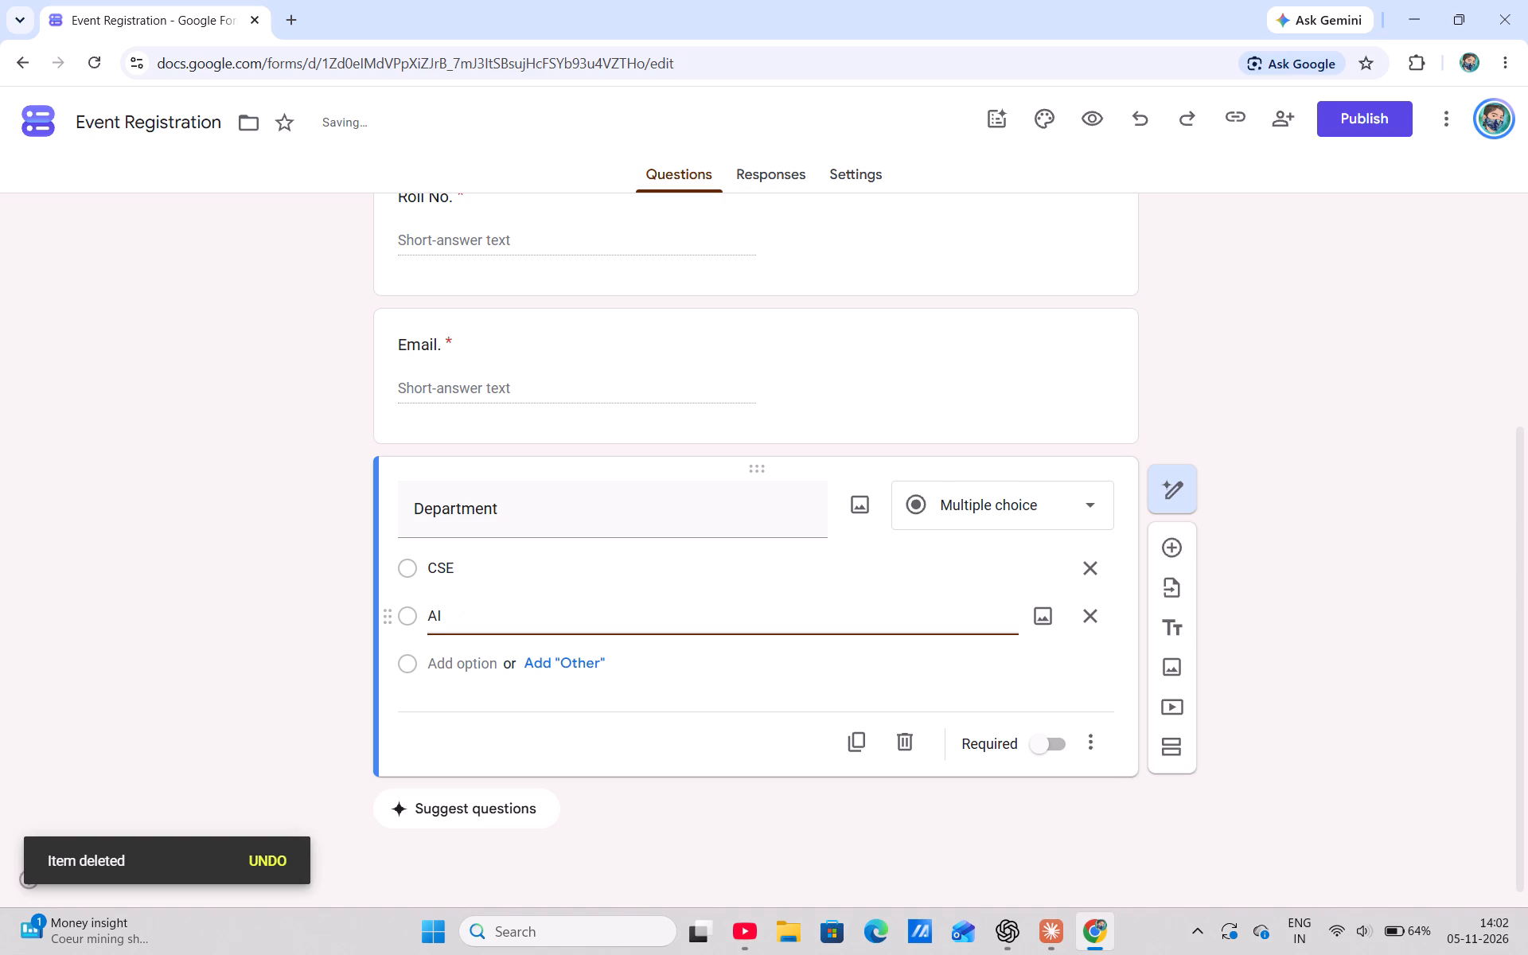
Add four more options to the Department question: "ECE", "EEE", "ME" and "CE".
{"action": "left_click", "coordinate": [465, 657]}
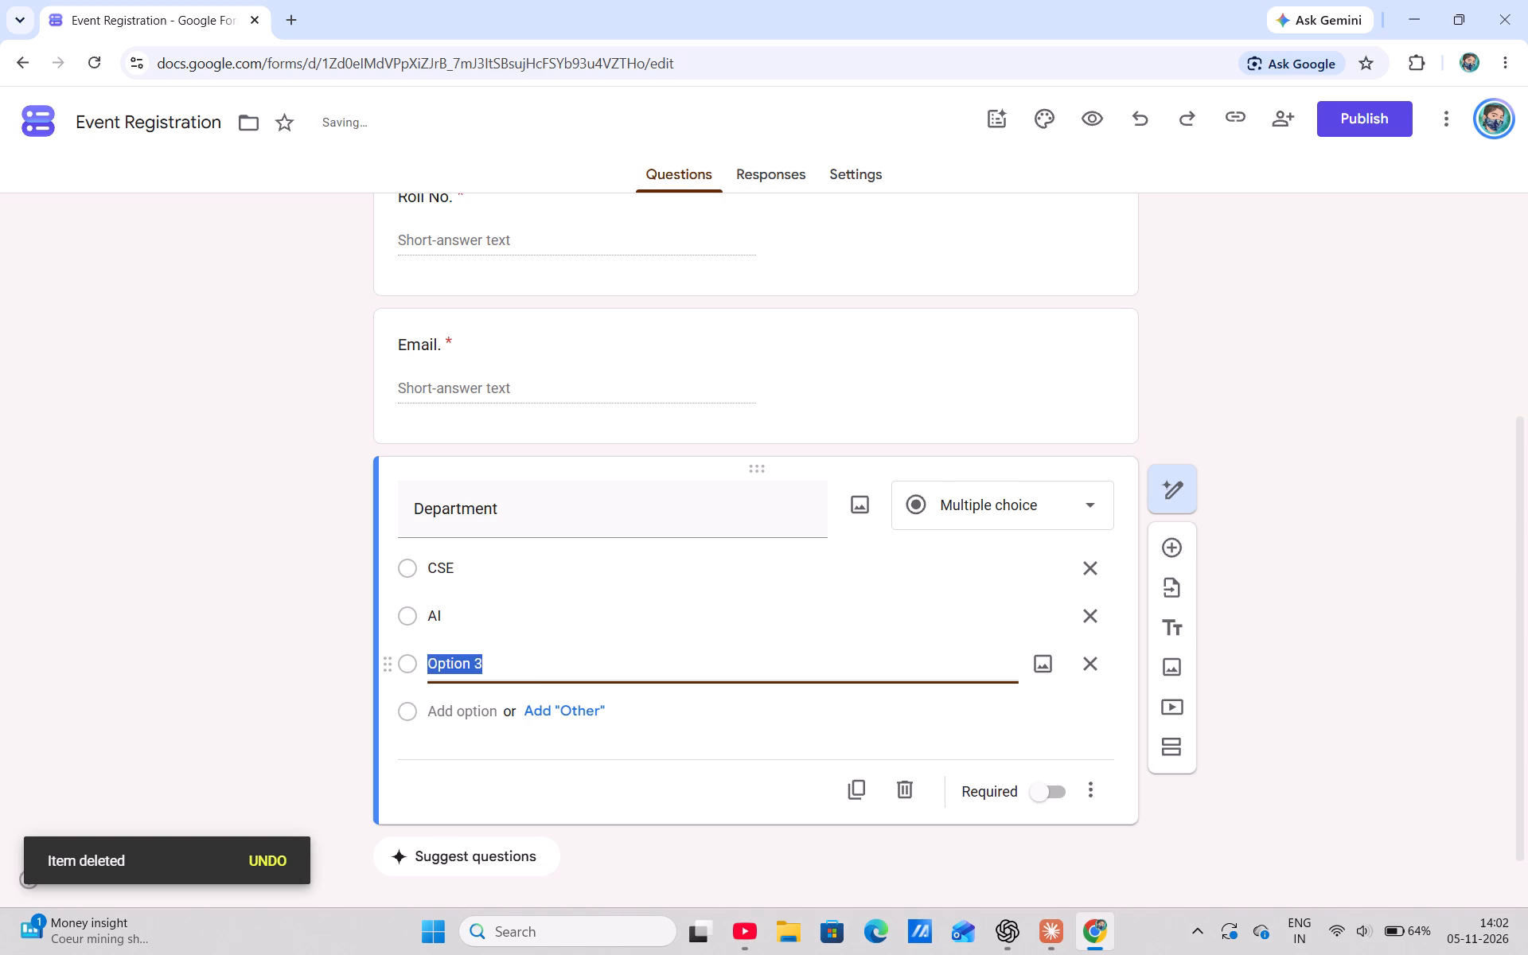
{"action": "type", "text": "EC"}
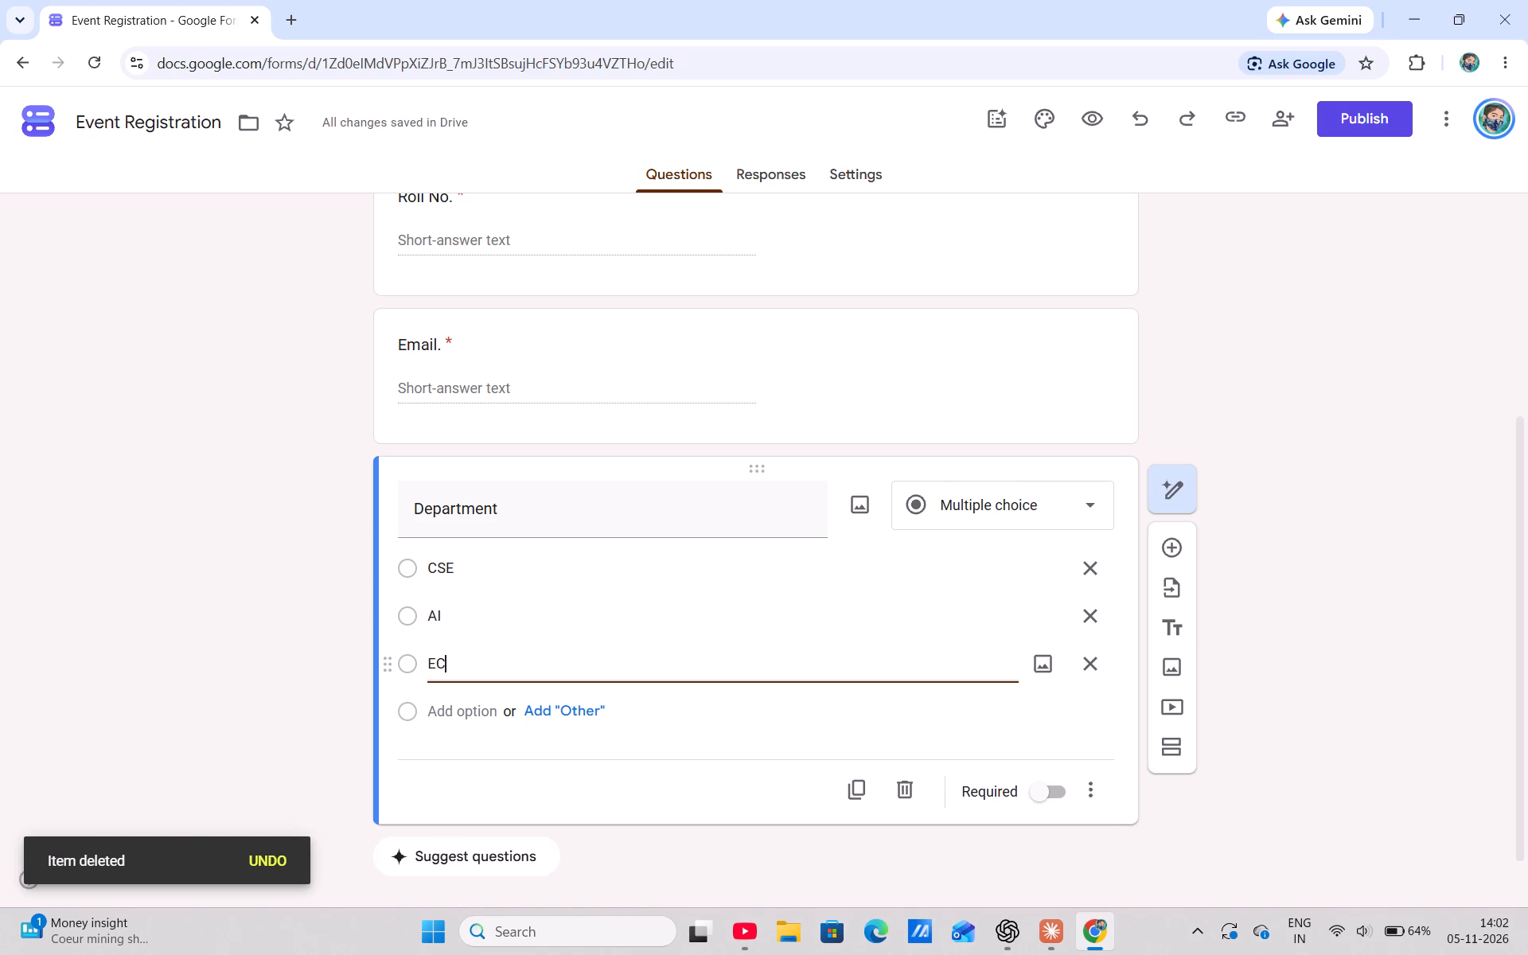
{"action": "key", "text": "shift+e"}
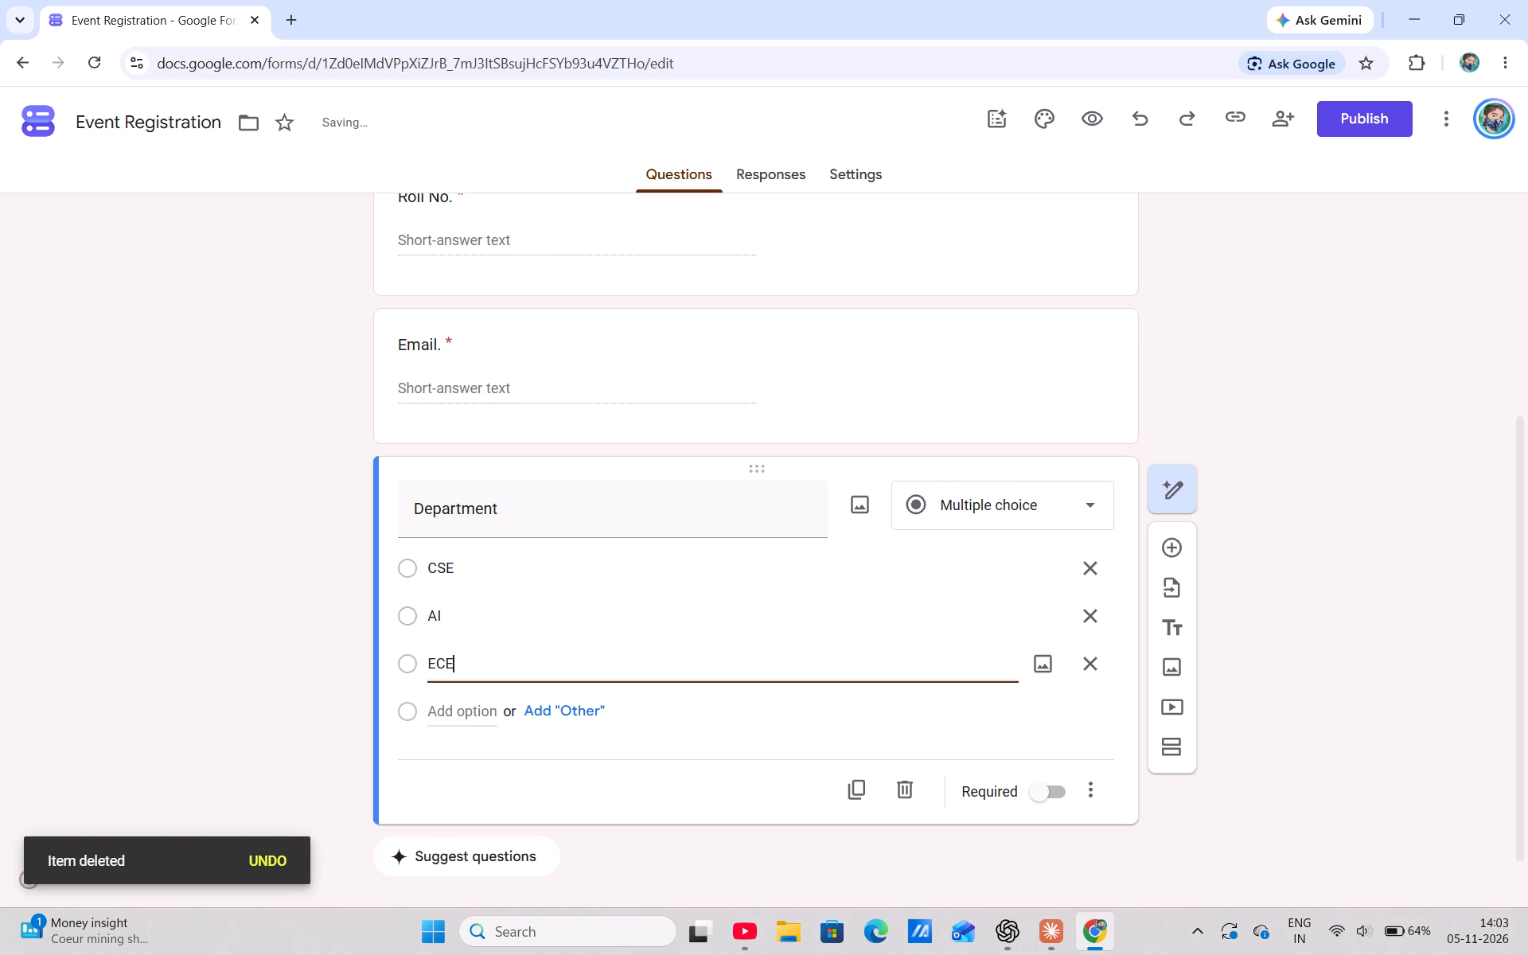
{"action": "left_click", "coordinate": [460, 713]}
{"action": "type", "text": "EEE"}
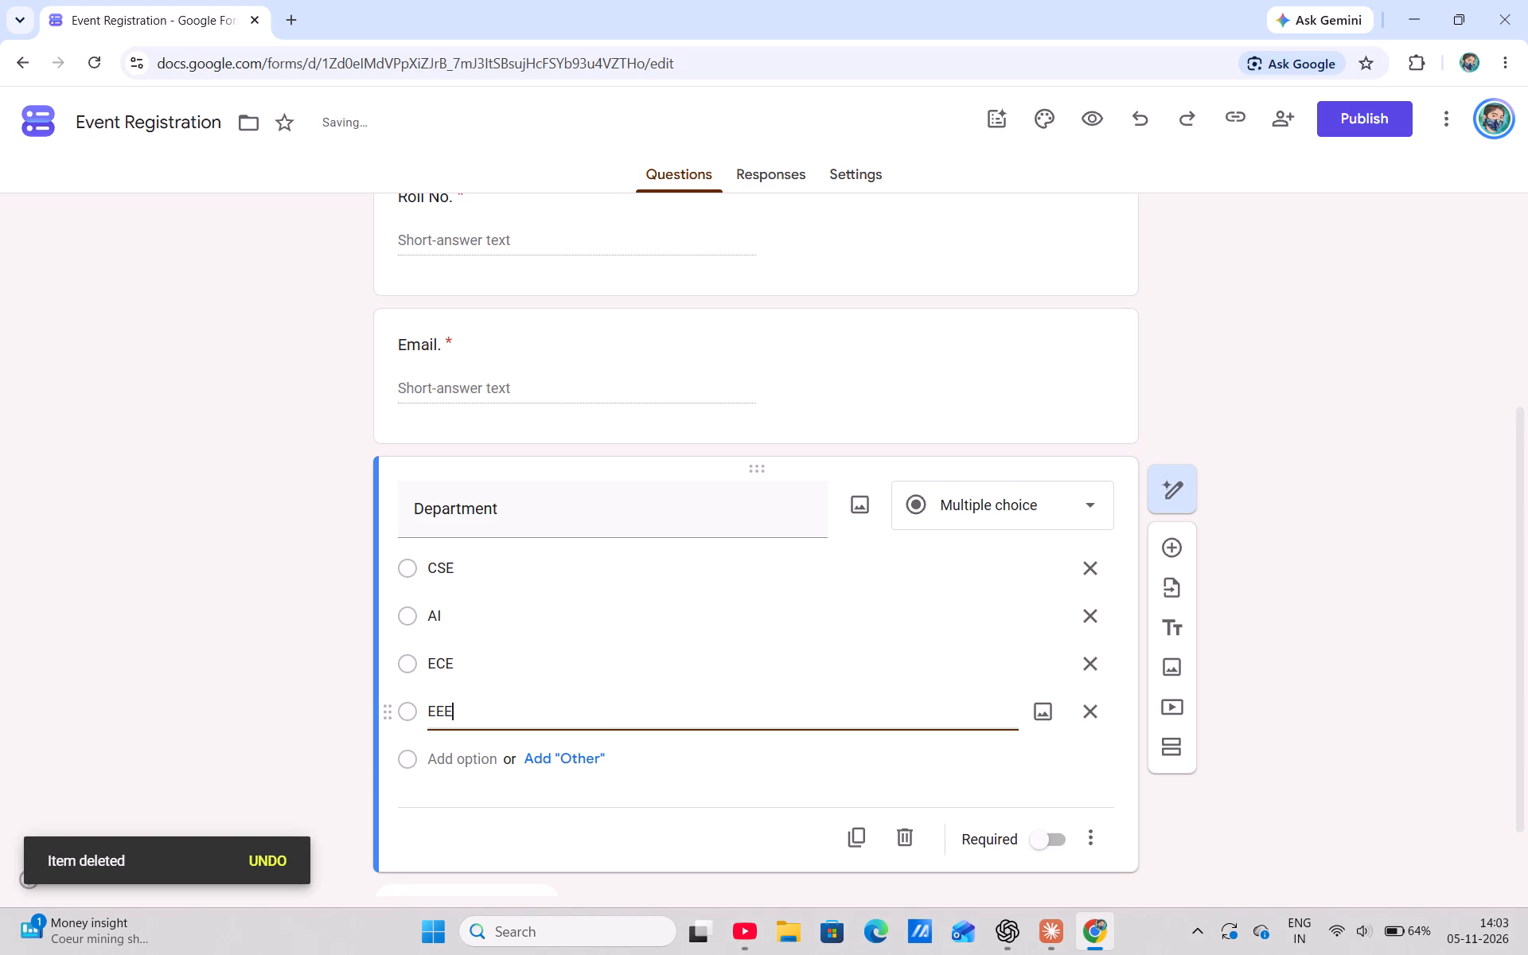
{"action": "left_click", "coordinate": [454, 763]}
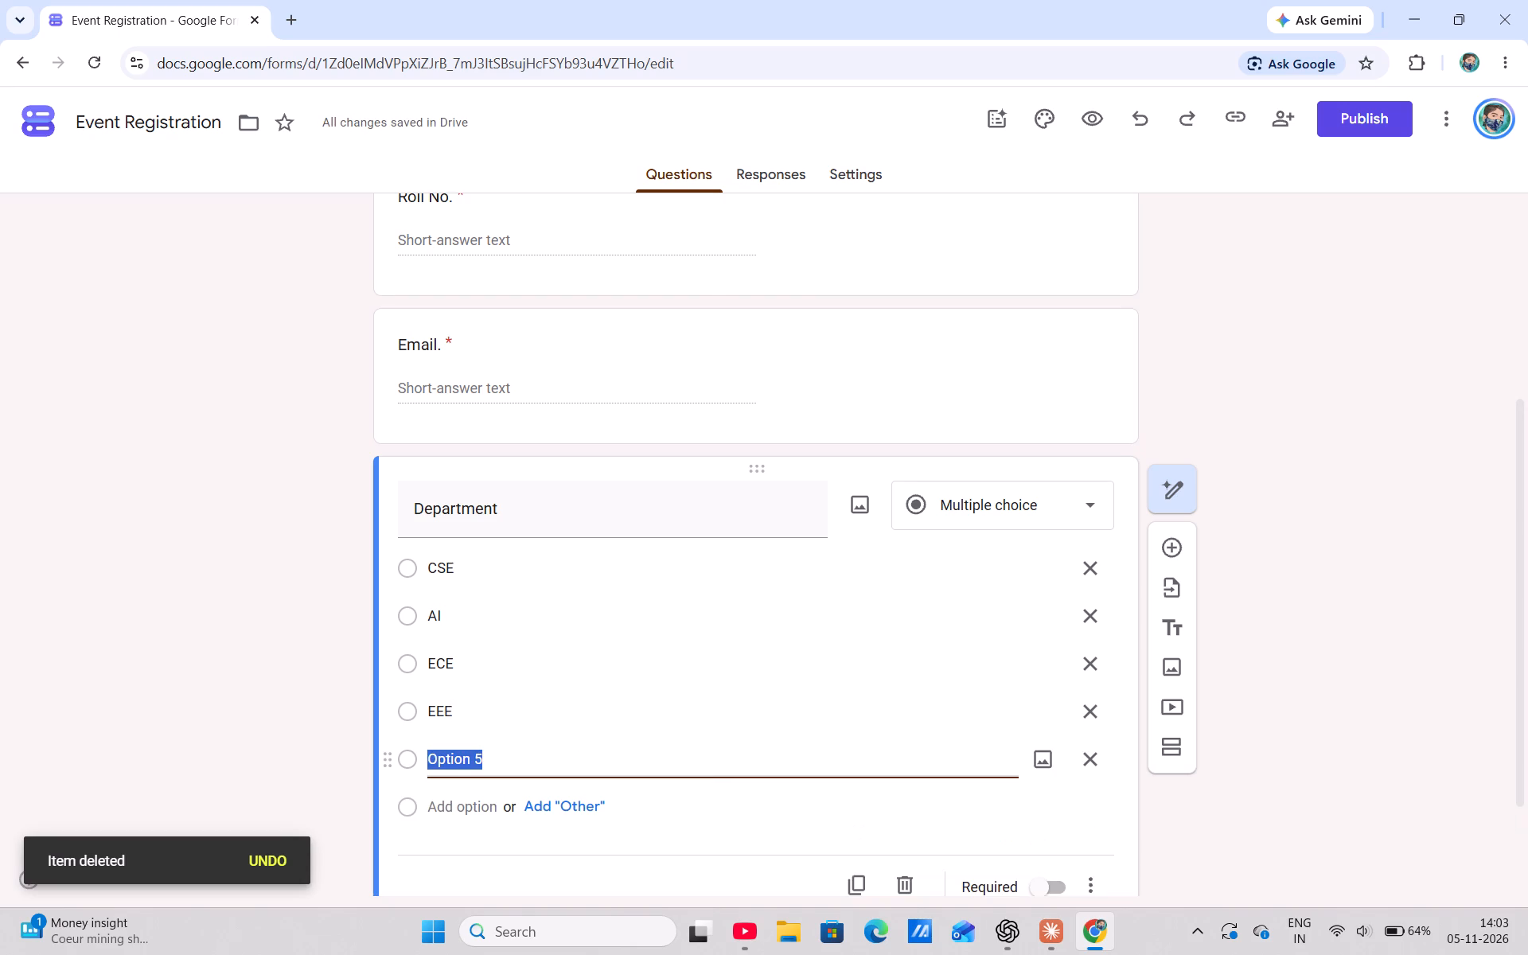
{"action": "scroll", "coordinate": [454, 763], "scroll_direction": "down", "scroll_amount": 2}
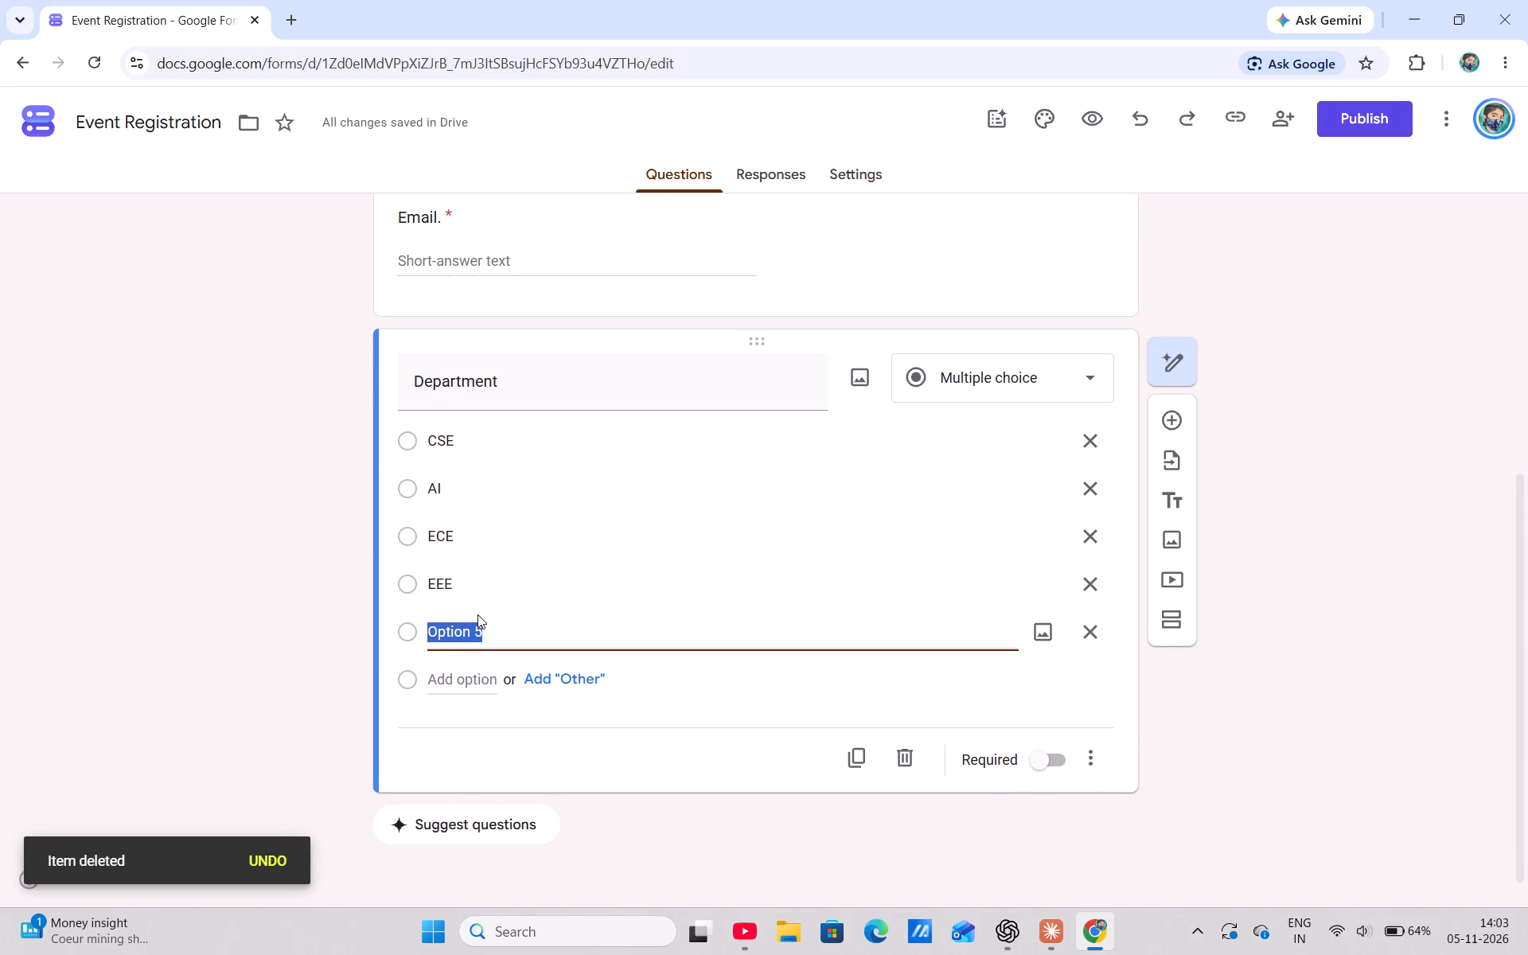
{"action": "type", "text": "ME"}
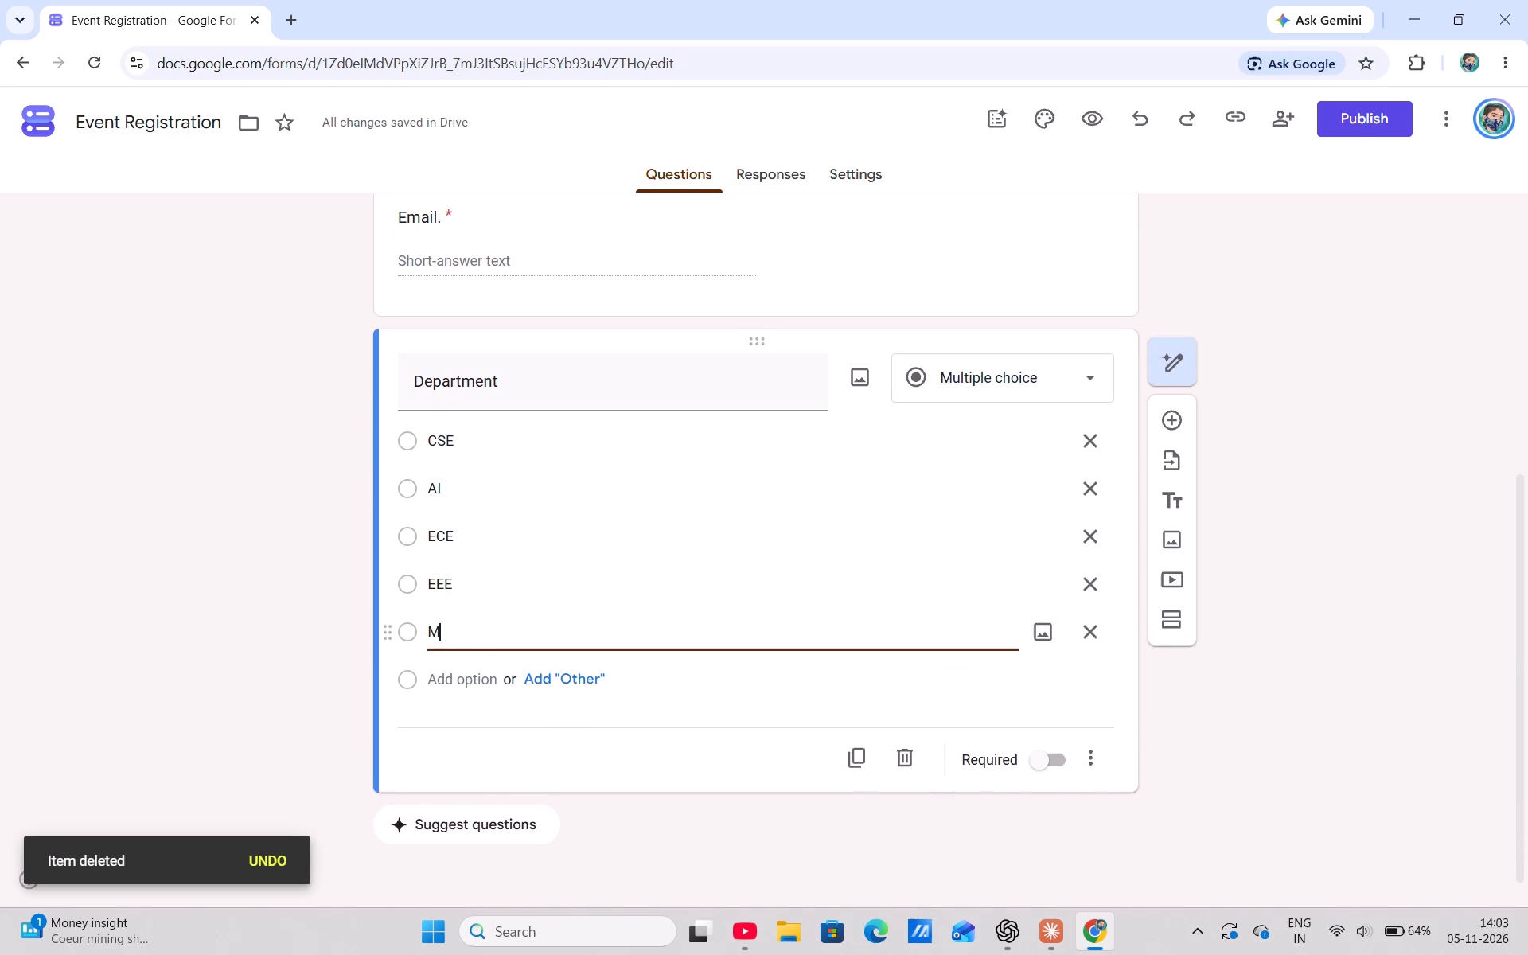
{"action": "left_click", "coordinate": [468, 684]}
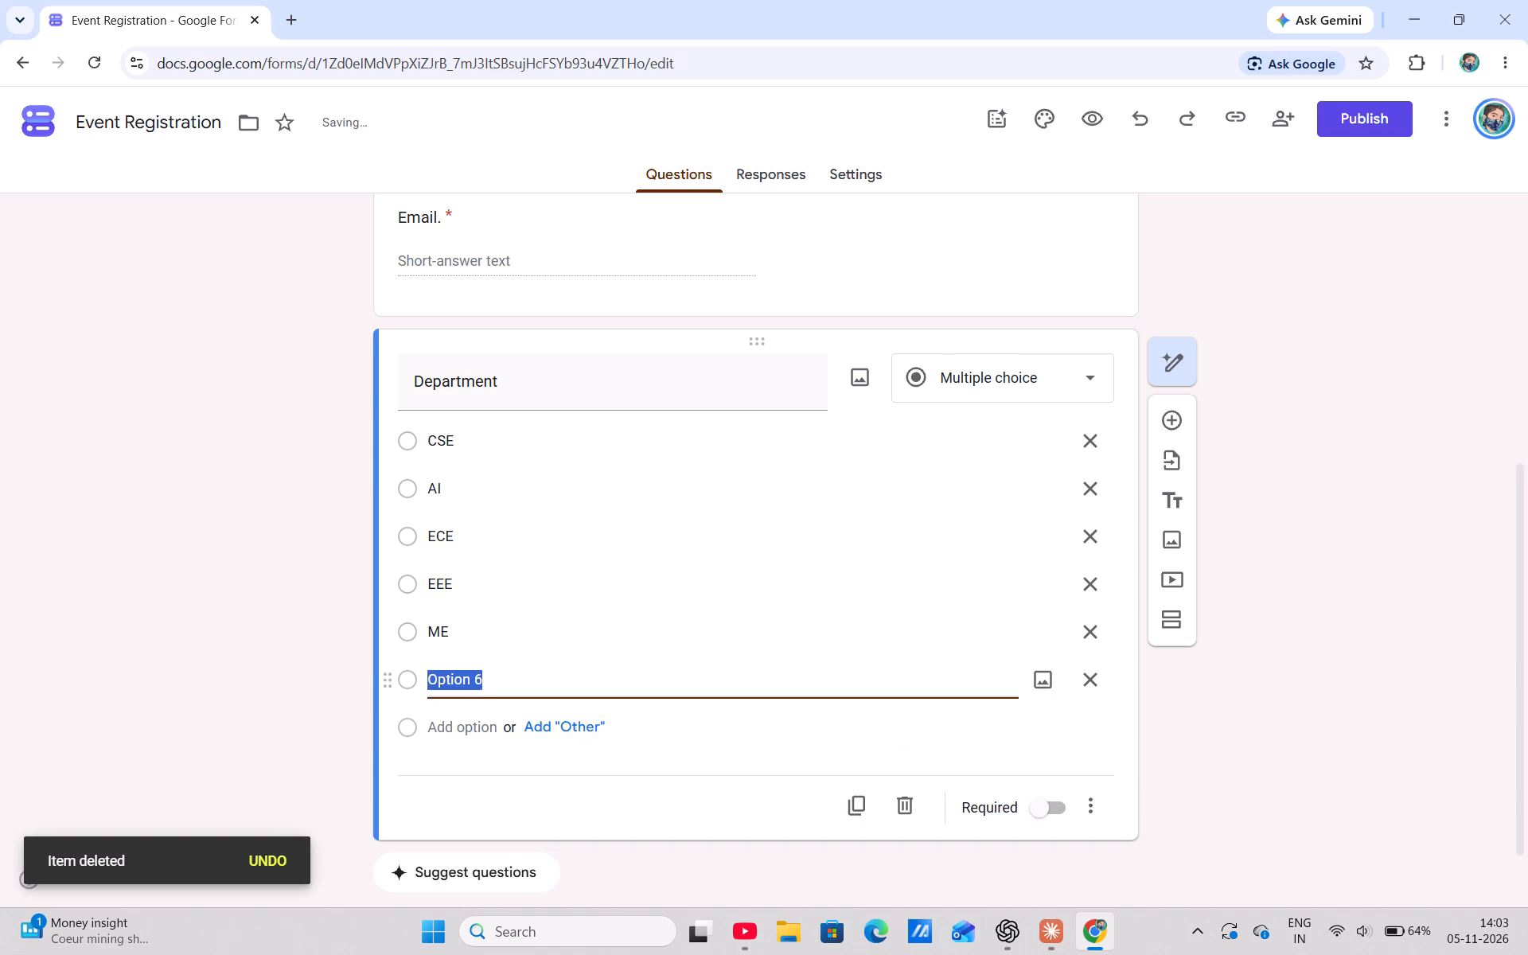
{"action": "type", "text": "CE"}
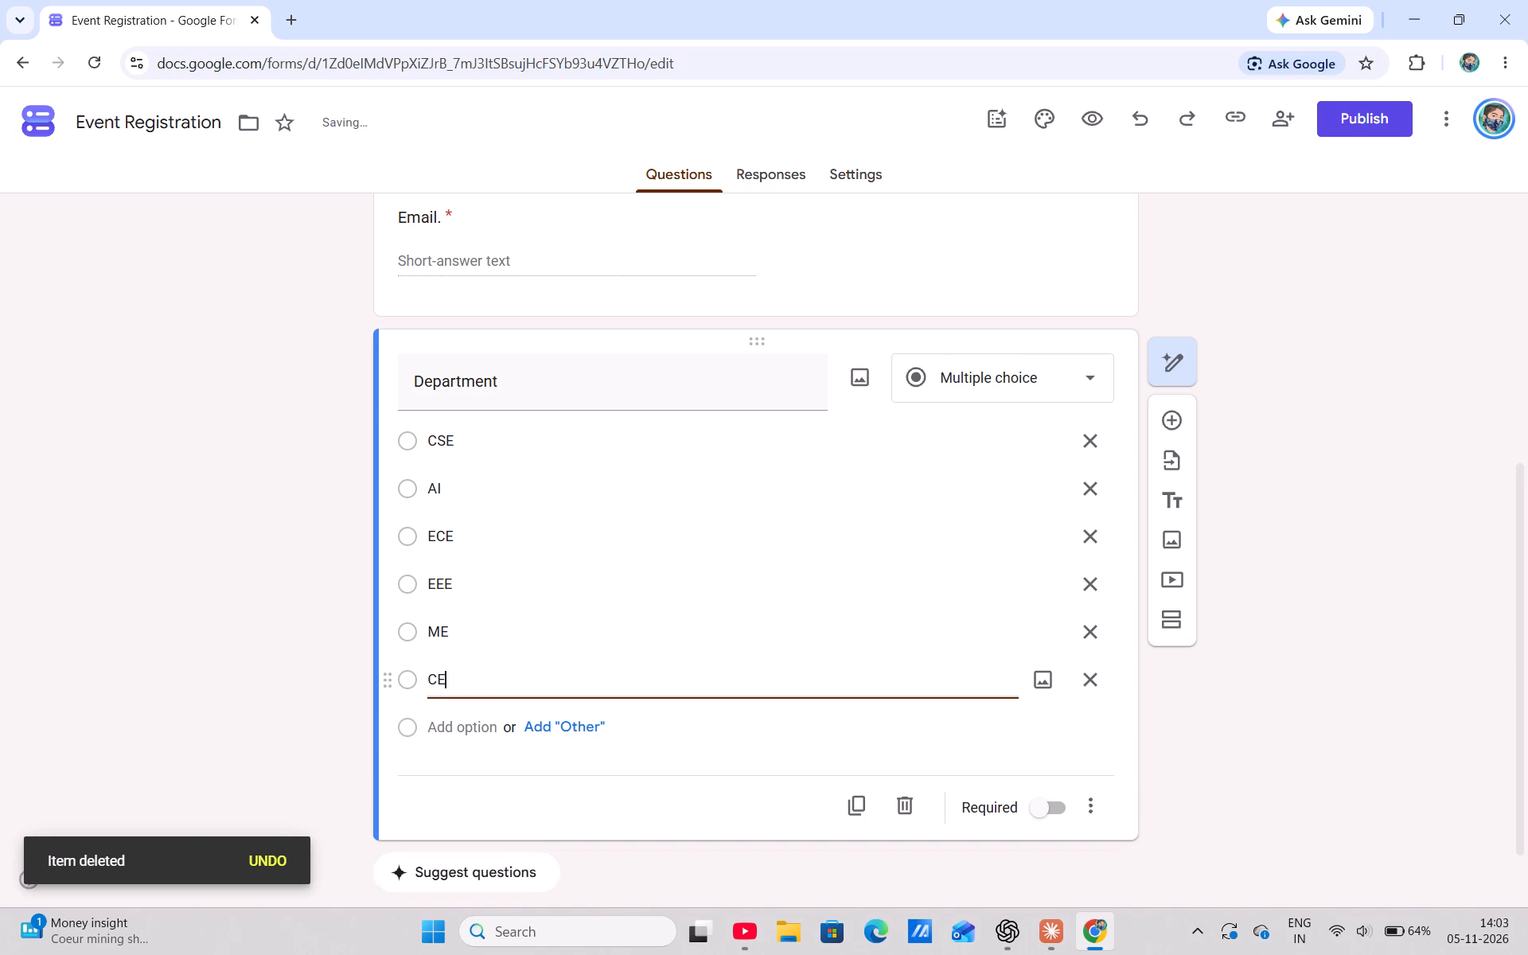
Rename the Department options "ME" and "CE" as "Mechanical" and "Civil".
{"action": "left_click", "coordinate": [466, 630]}
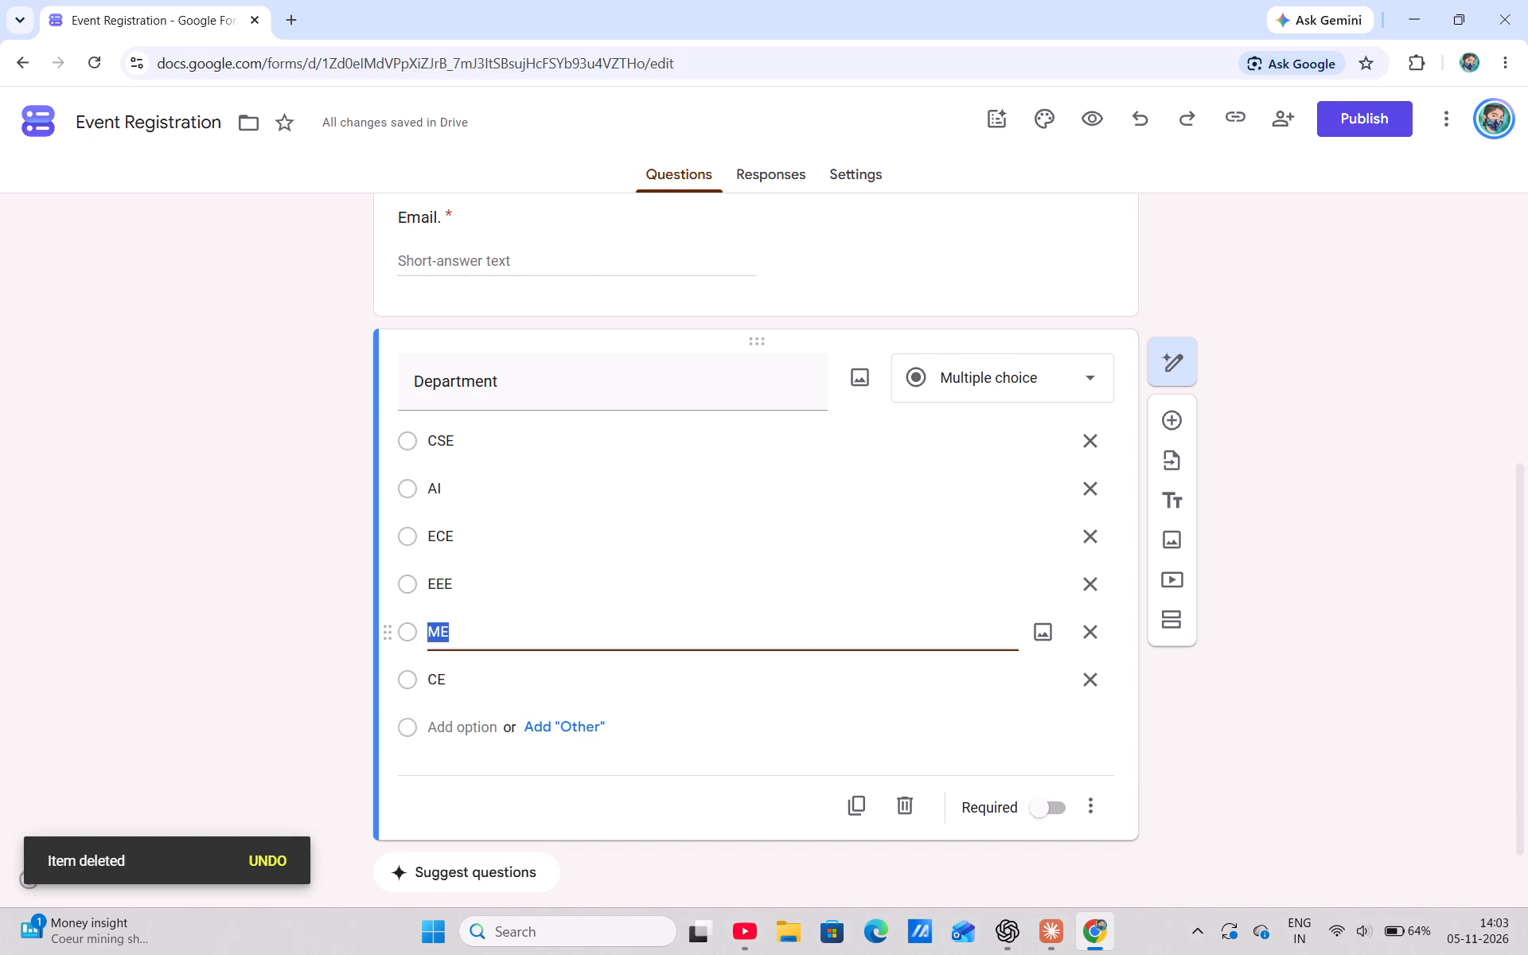
{"action": "type", "text": "Mec"}
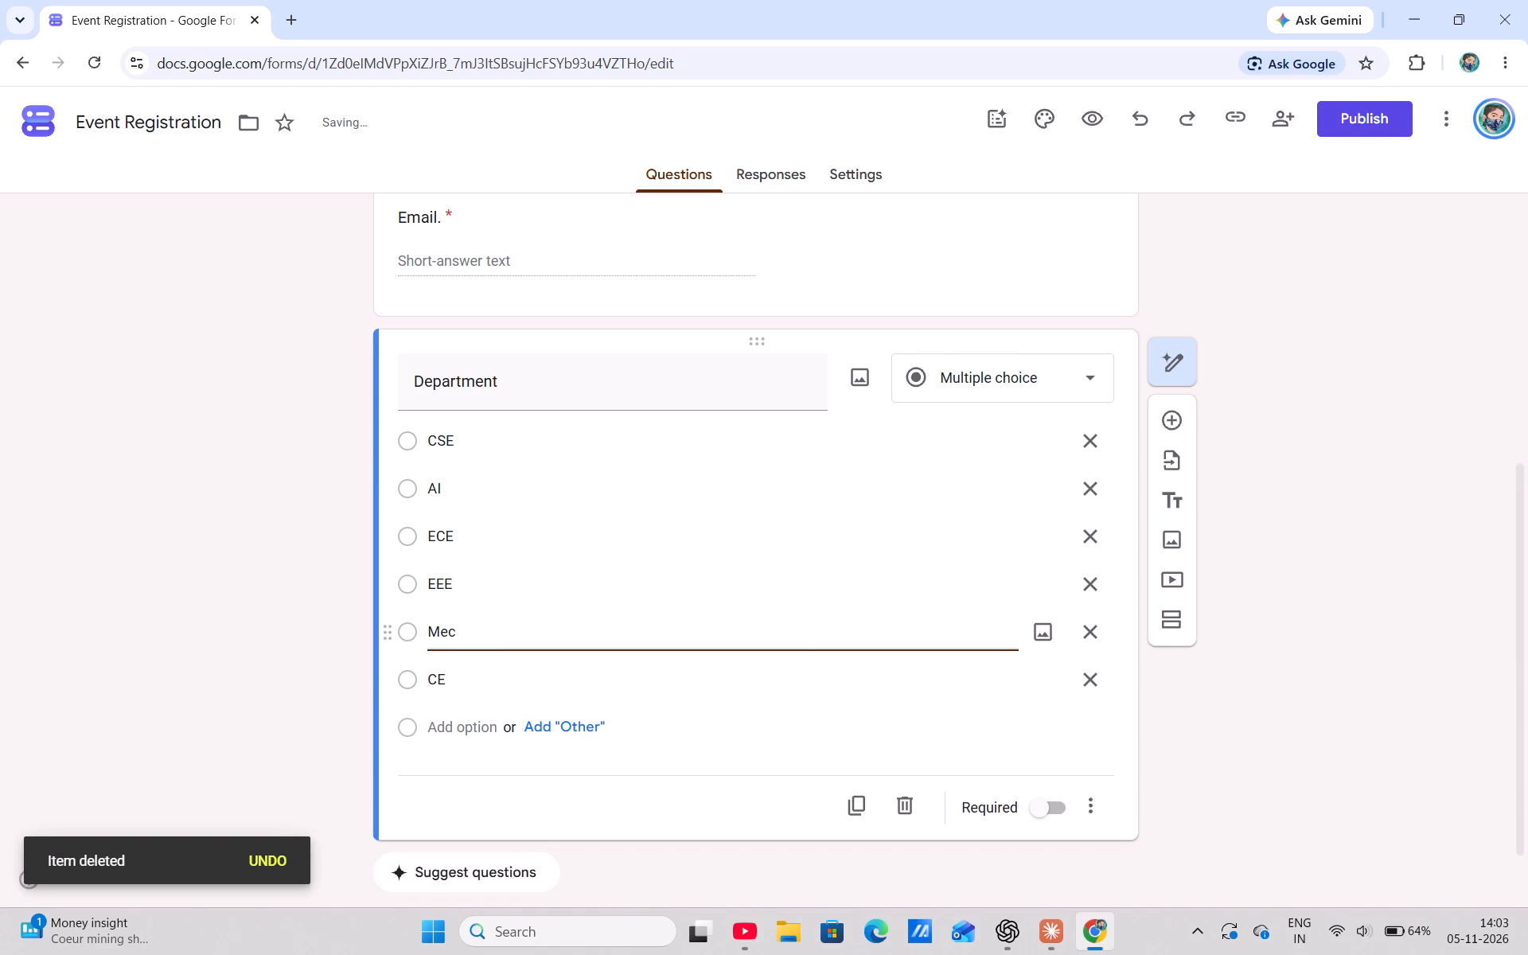
{"action": "type", "text": "ha"}
{"action": "type", "text": "nical"}
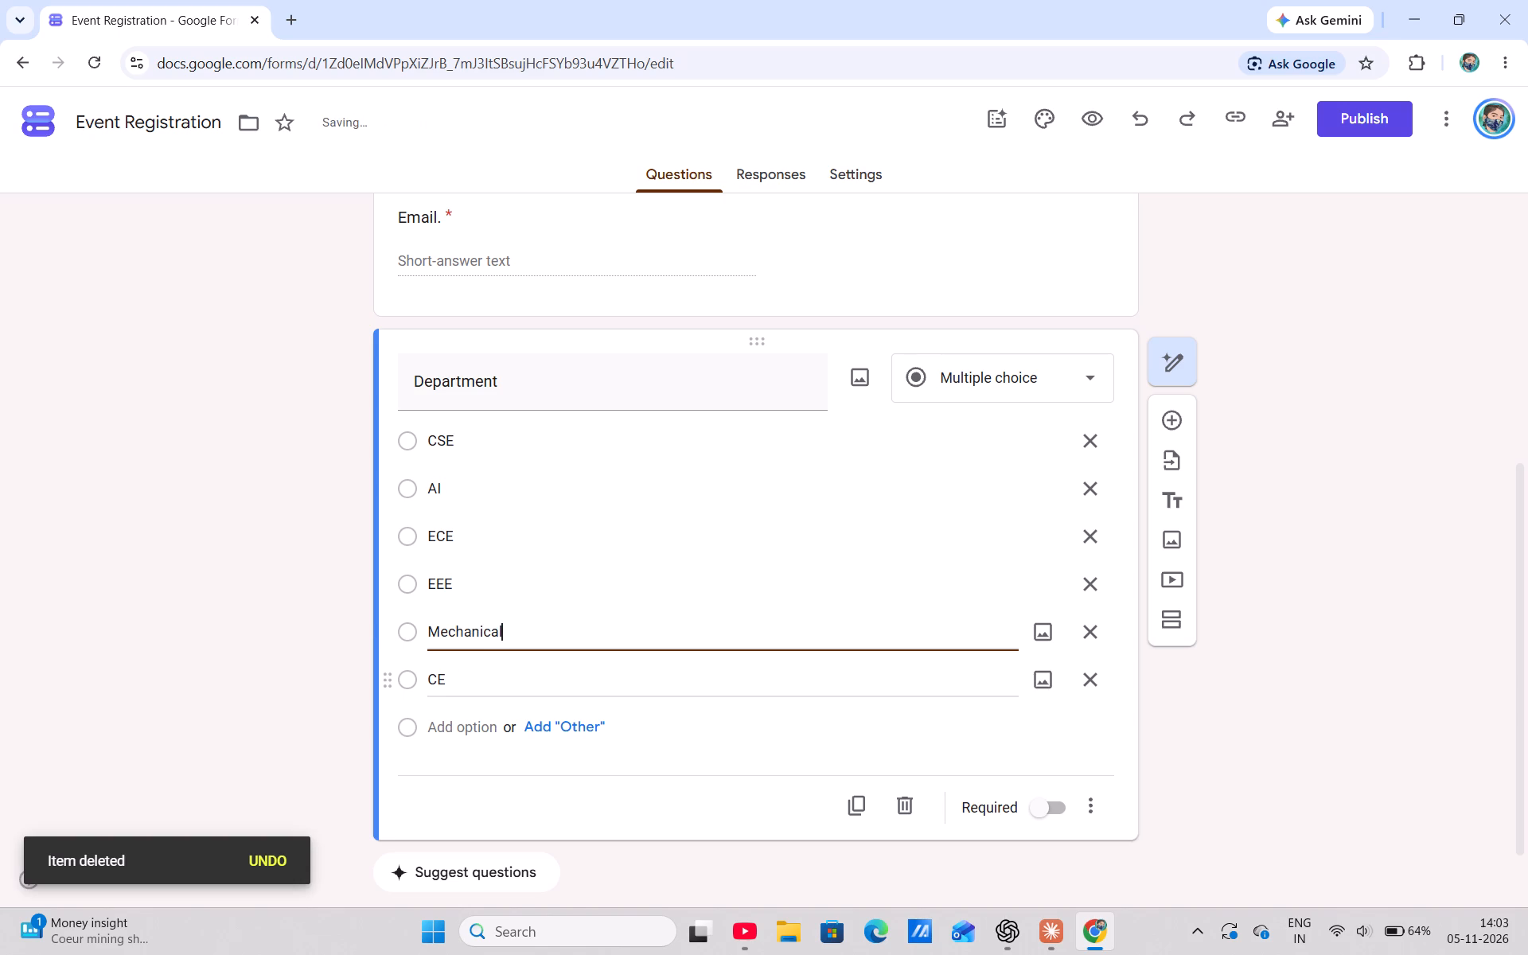
{"action": "left_click", "coordinate": [468, 671]}
{"action": "type", "text": "Civit"}
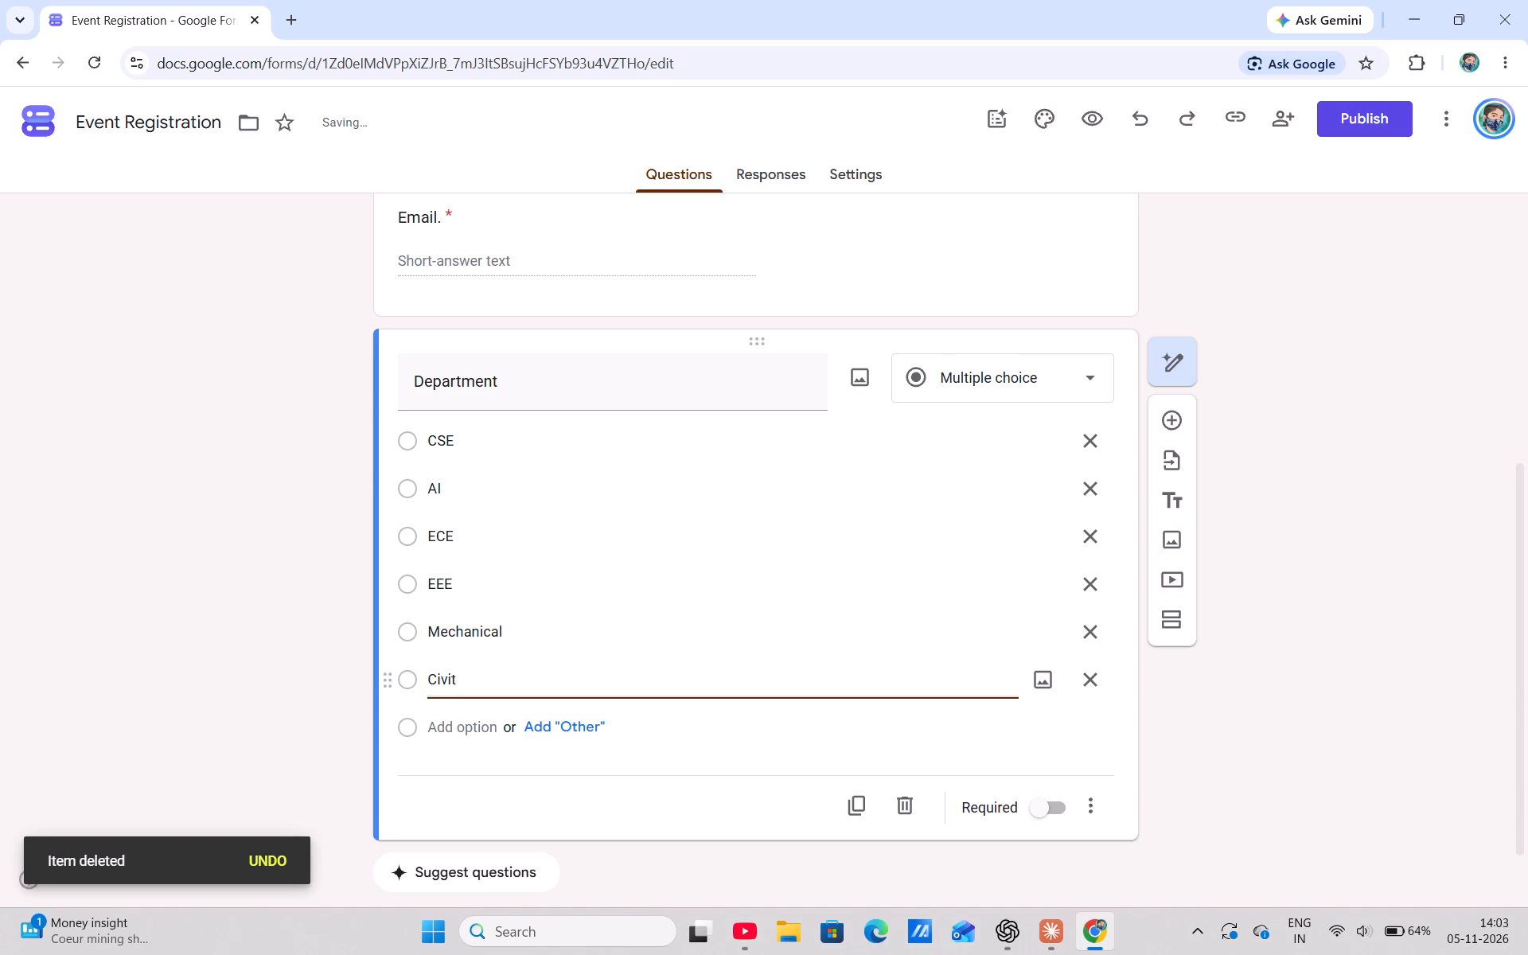
{"action": "key", "text": "BackSpace"}
{"action": "key", "text": "l"}
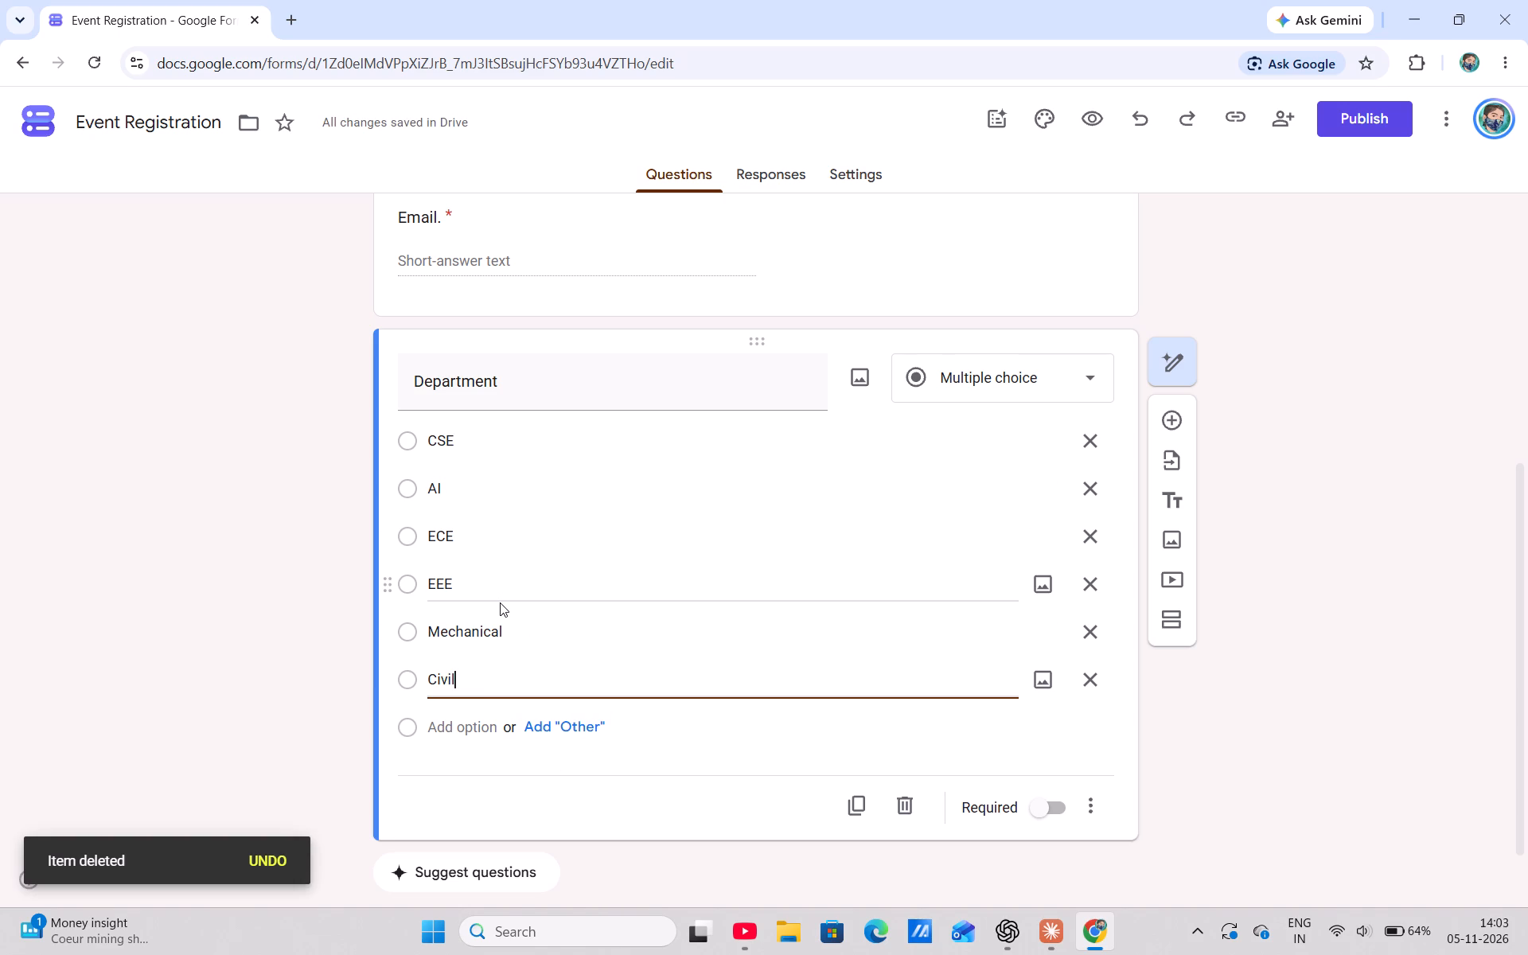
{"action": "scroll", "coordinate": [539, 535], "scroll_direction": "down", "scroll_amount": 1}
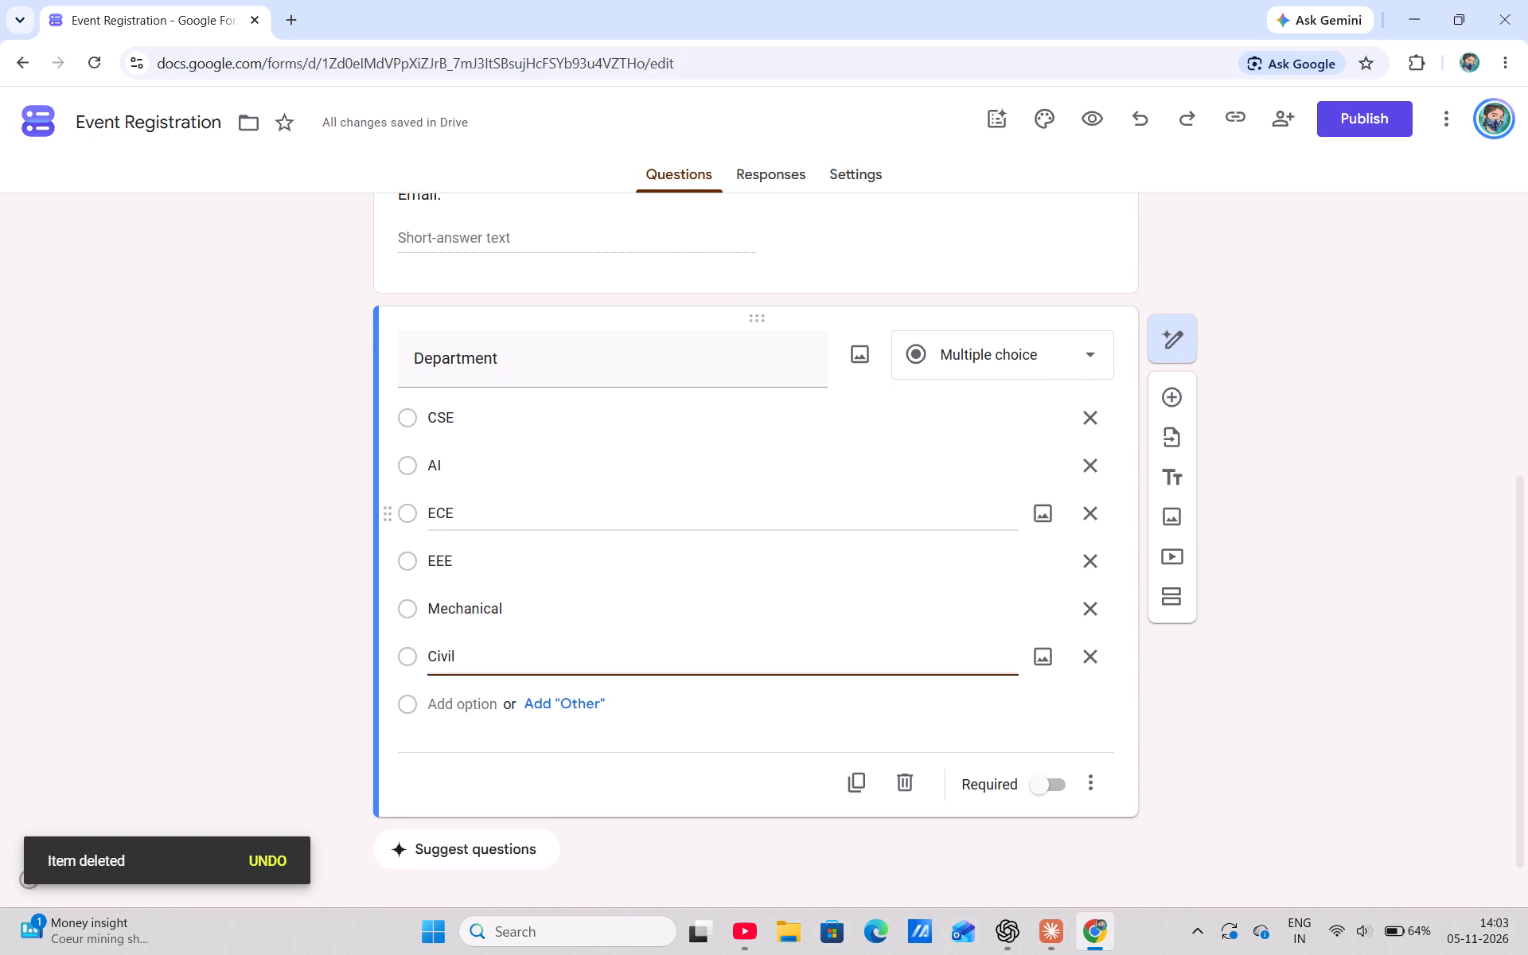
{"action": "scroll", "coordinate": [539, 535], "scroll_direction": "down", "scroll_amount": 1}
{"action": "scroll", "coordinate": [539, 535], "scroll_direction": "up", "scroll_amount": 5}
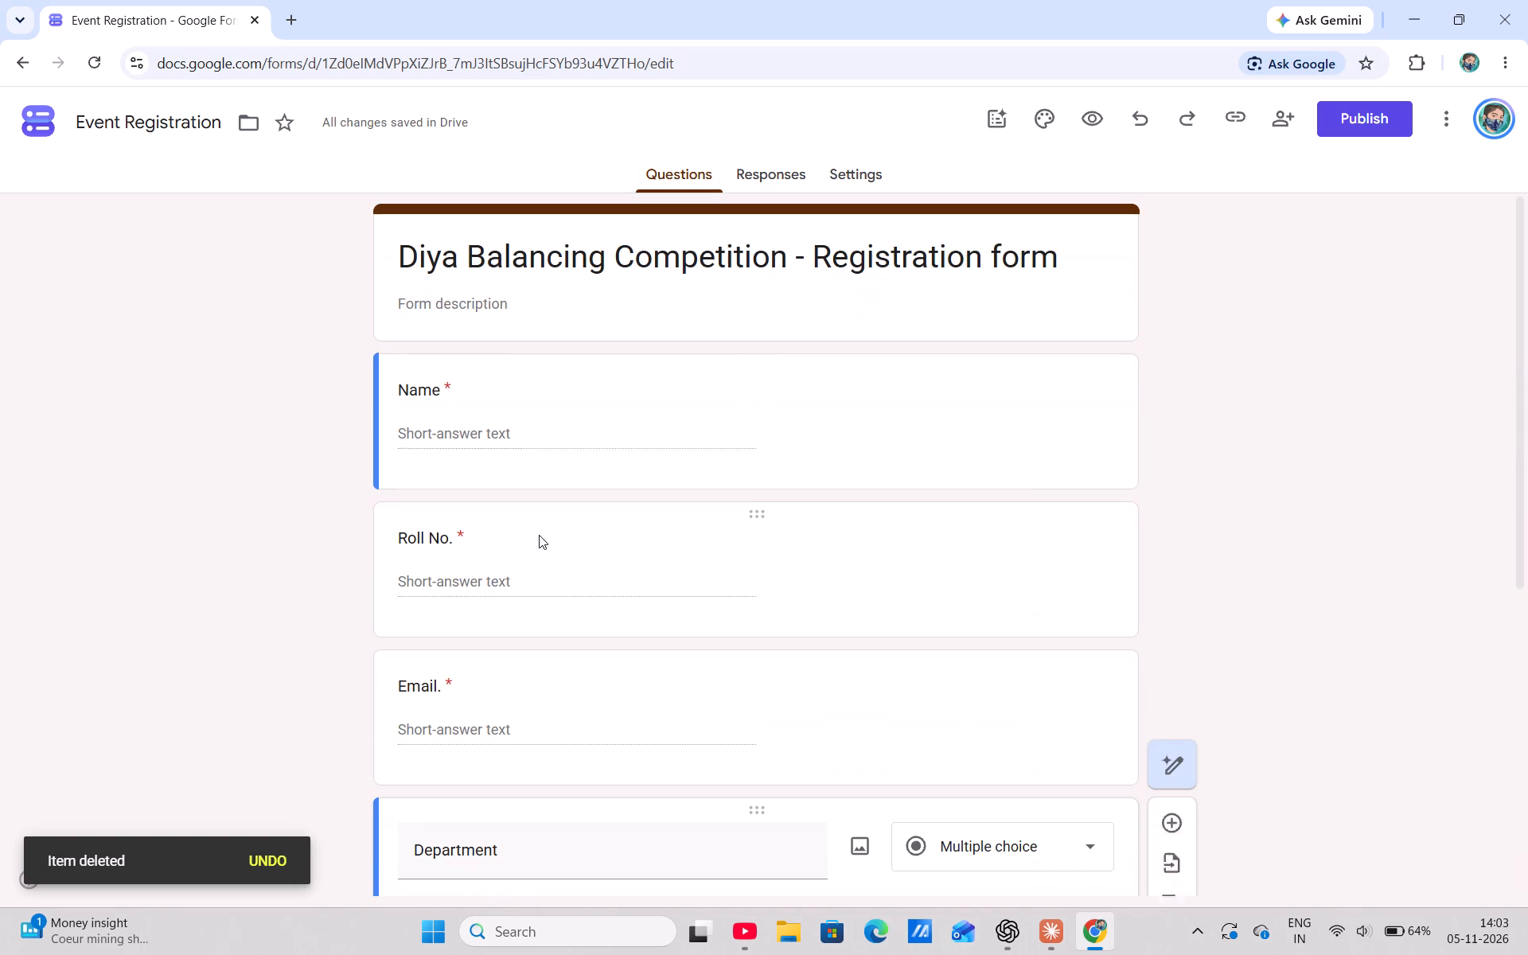
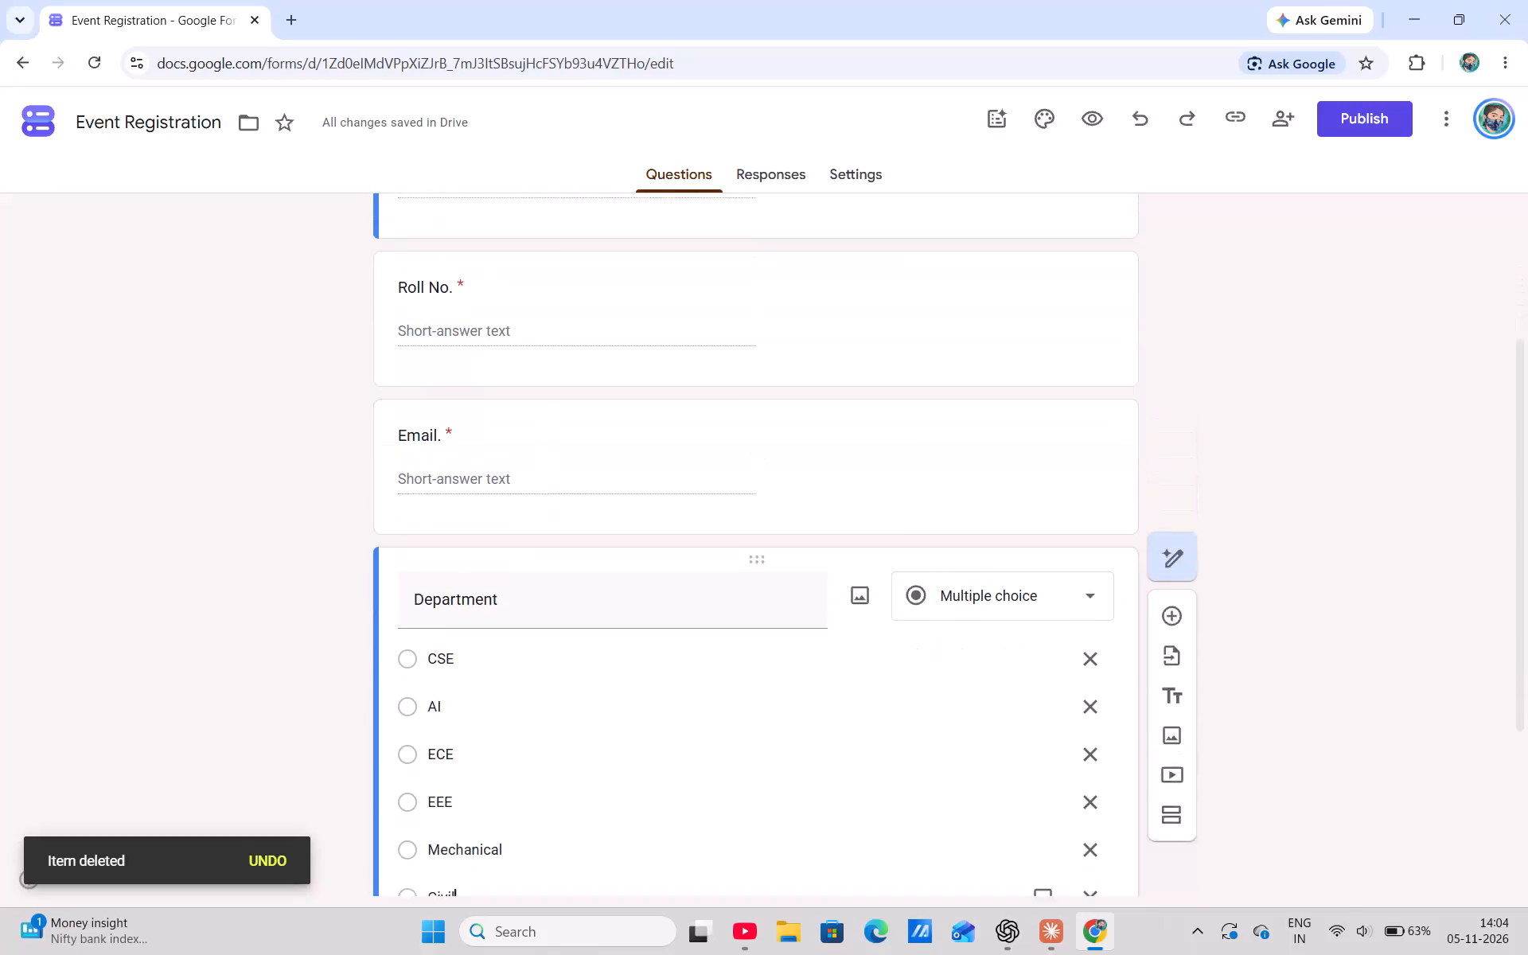
Review the registration form's questions, its Responses section and the available form settings.
{"action": "scroll", "coordinate": [539, 535], "scroll_direction": "down", "scroll_amount": 3}
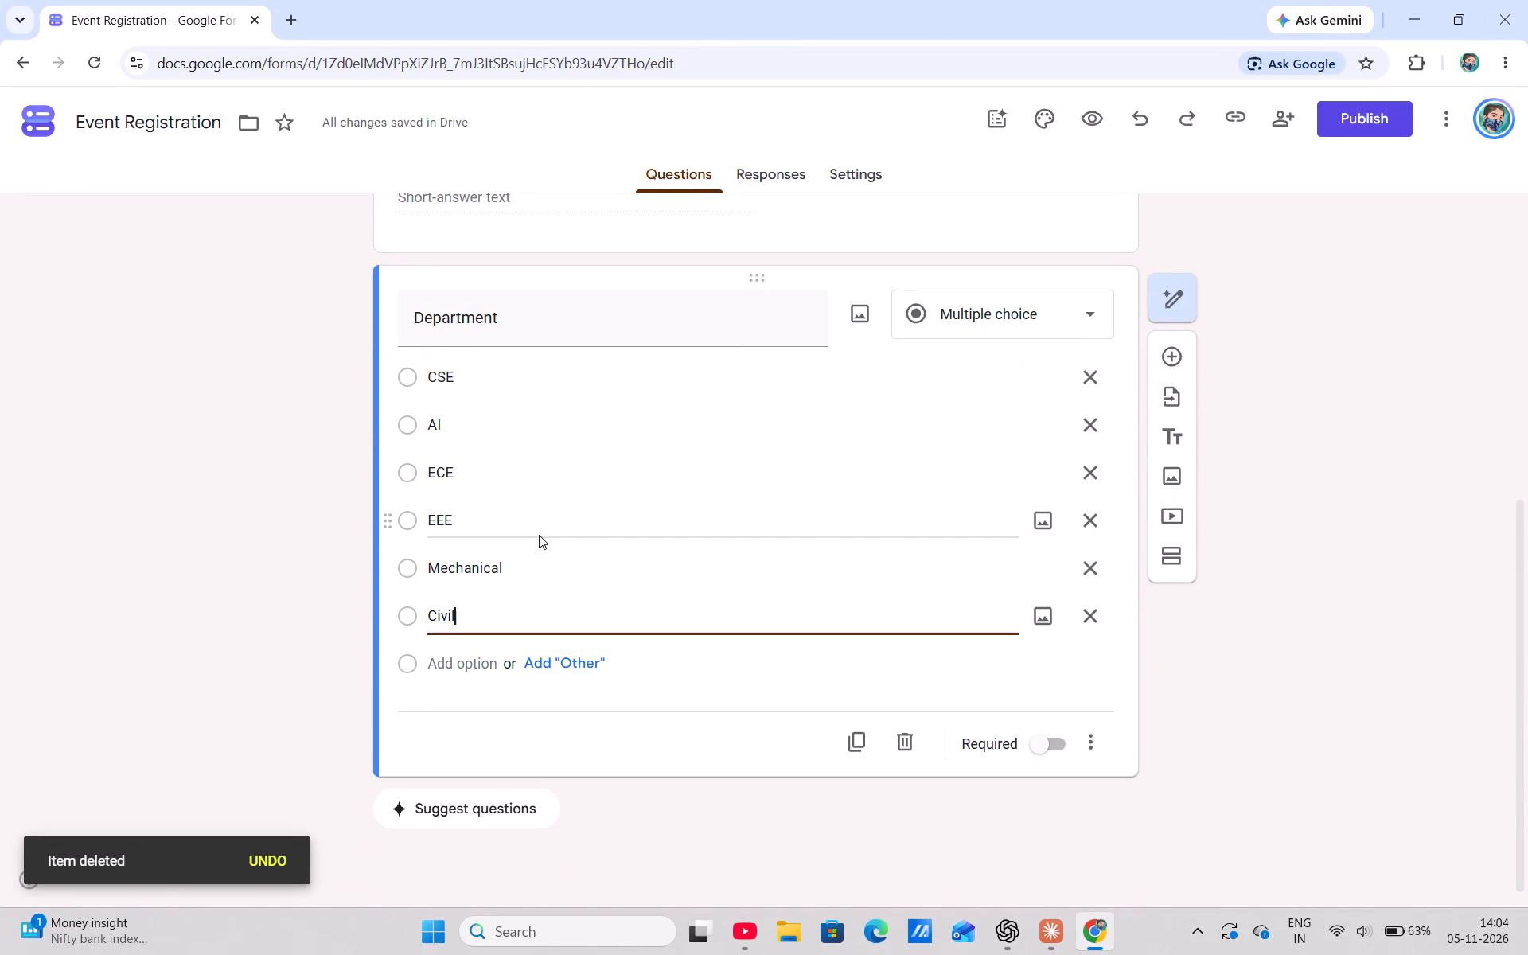
{"action": "scroll", "coordinate": [539, 535], "scroll_direction": "up", "scroll_amount": 8}
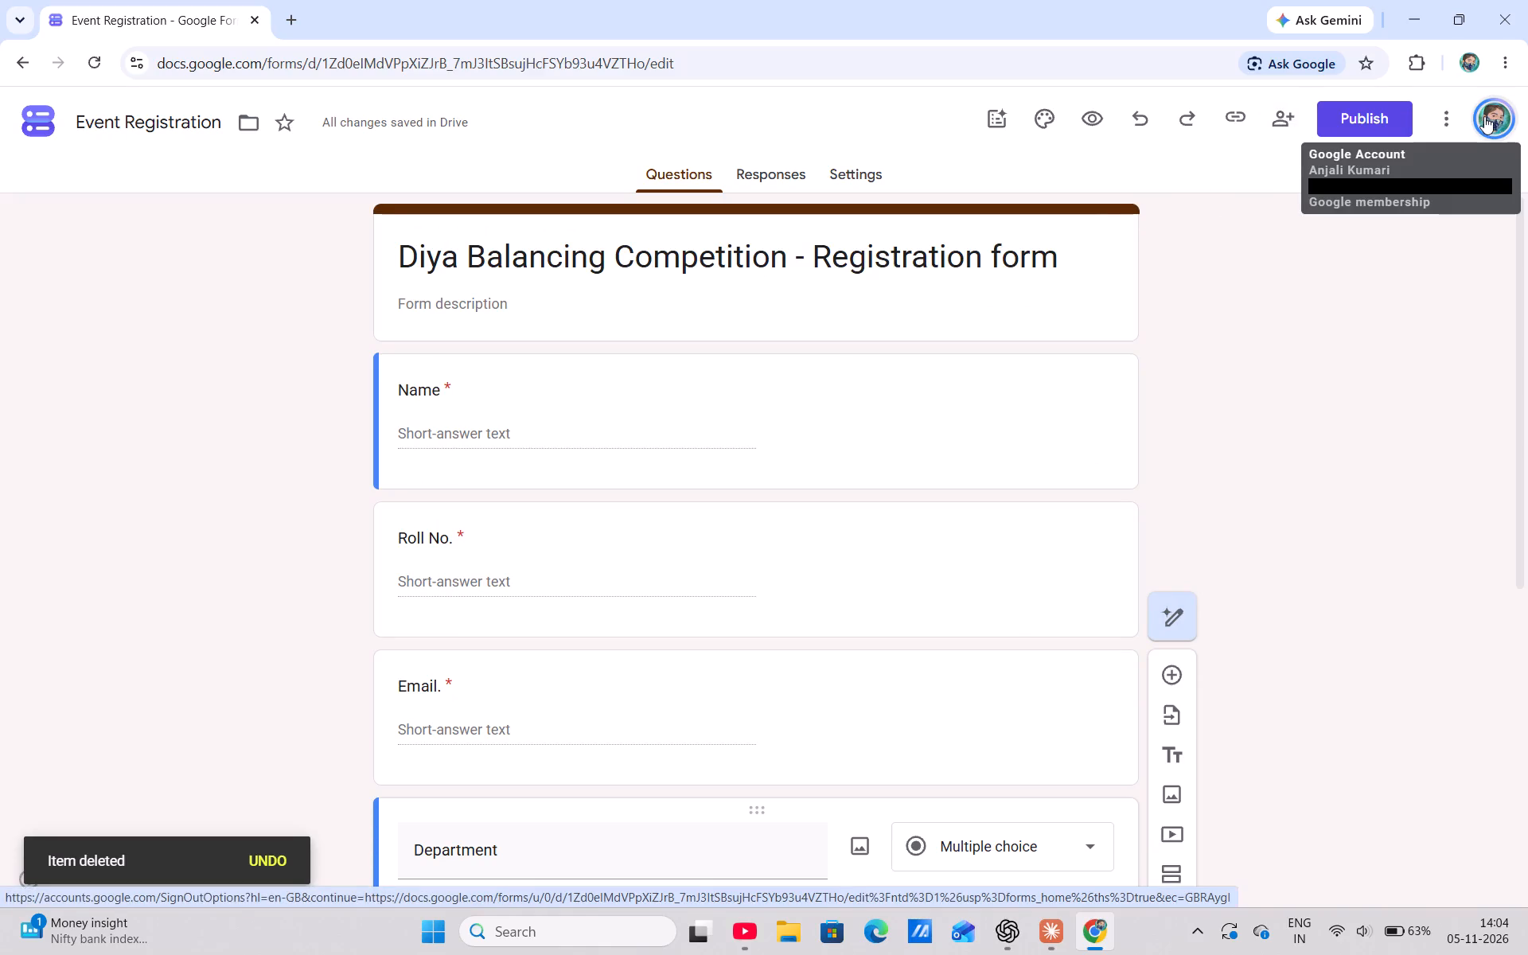
{"action": "left_click", "coordinate": [787, 179]}
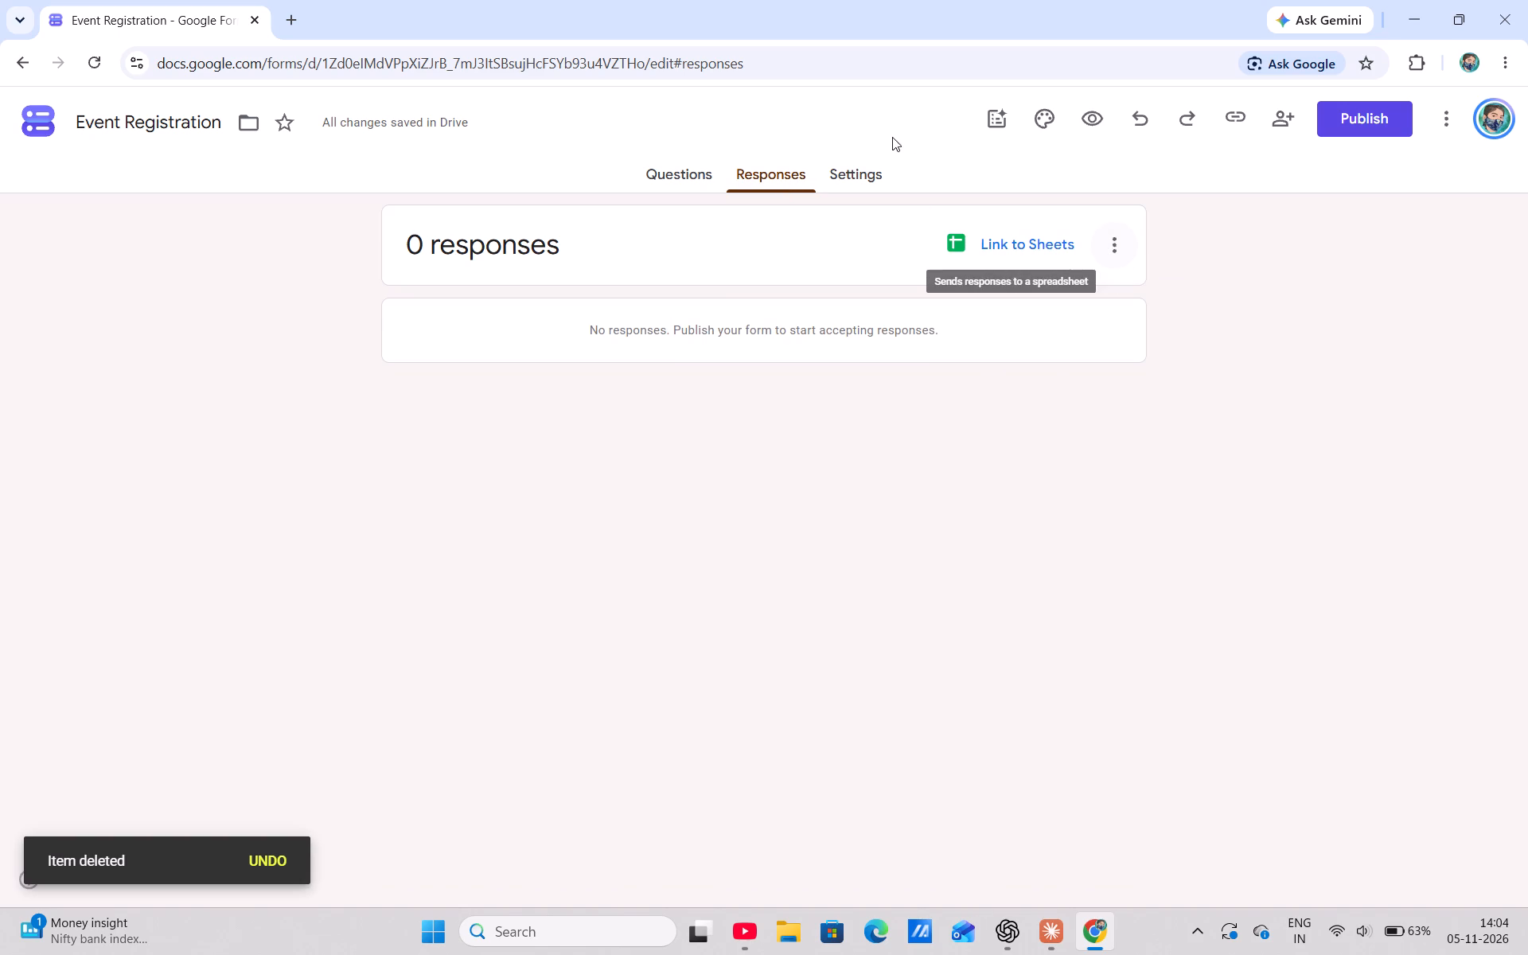
{"action": "left_click", "coordinate": [856, 172]}
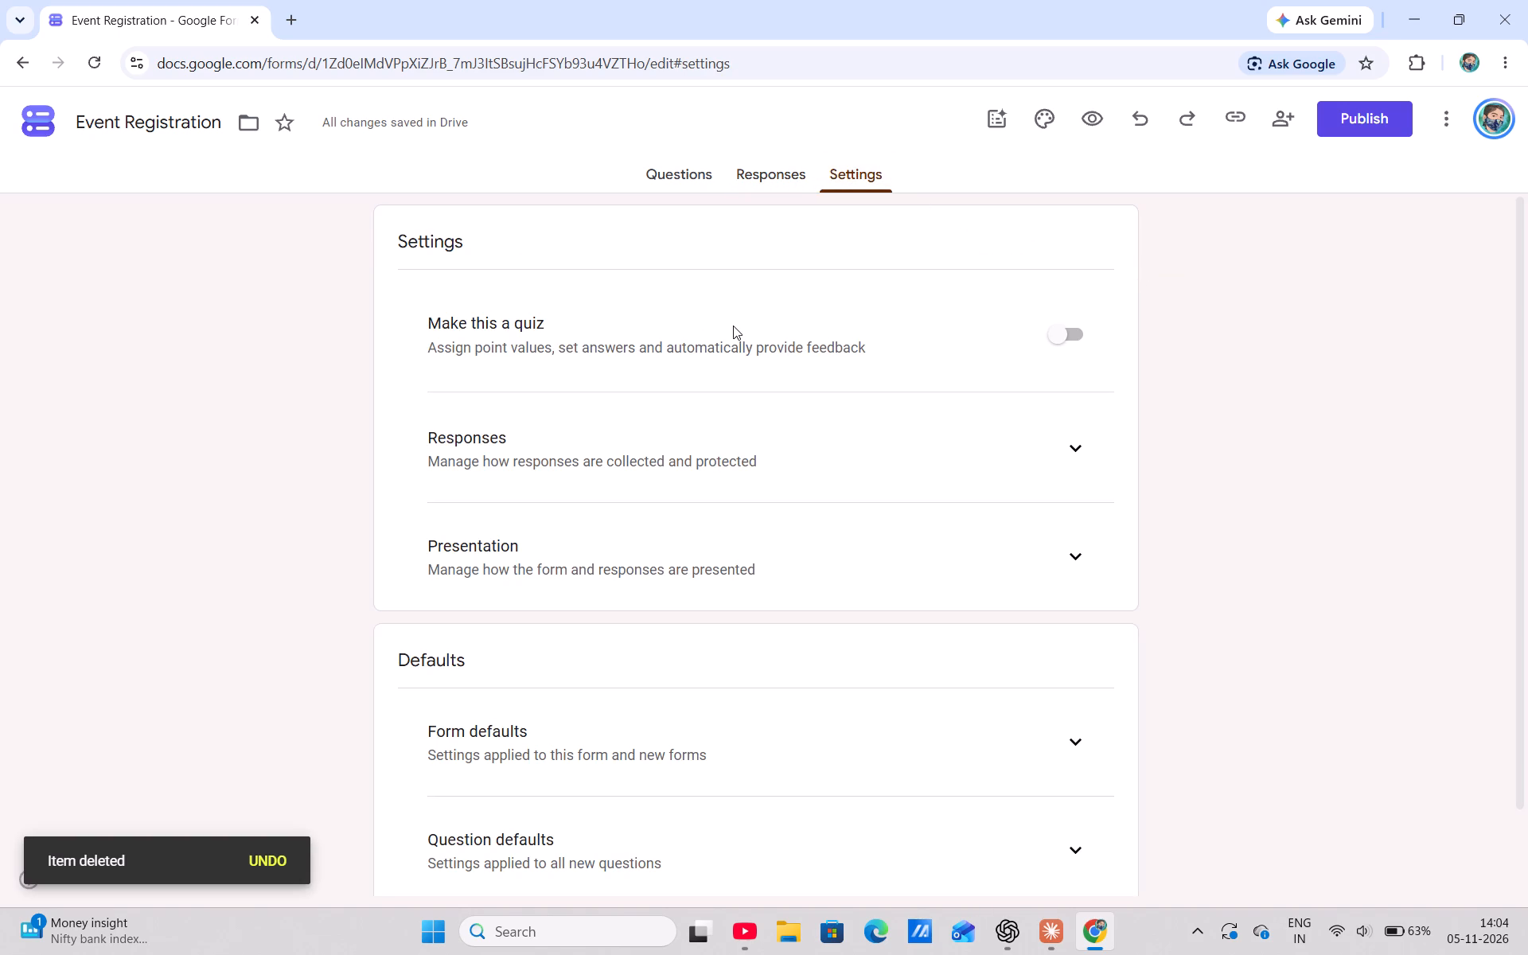
{"action": "scroll", "coordinate": [736, 334], "scroll_direction": "down", "scroll_amount": 3}
{"action": "scroll", "coordinate": [736, 334], "scroll_direction": "up", "scroll_amount": 4}
{"action": "scroll", "coordinate": [736, 334], "scroll_direction": "down", "scroll_amount": 1}
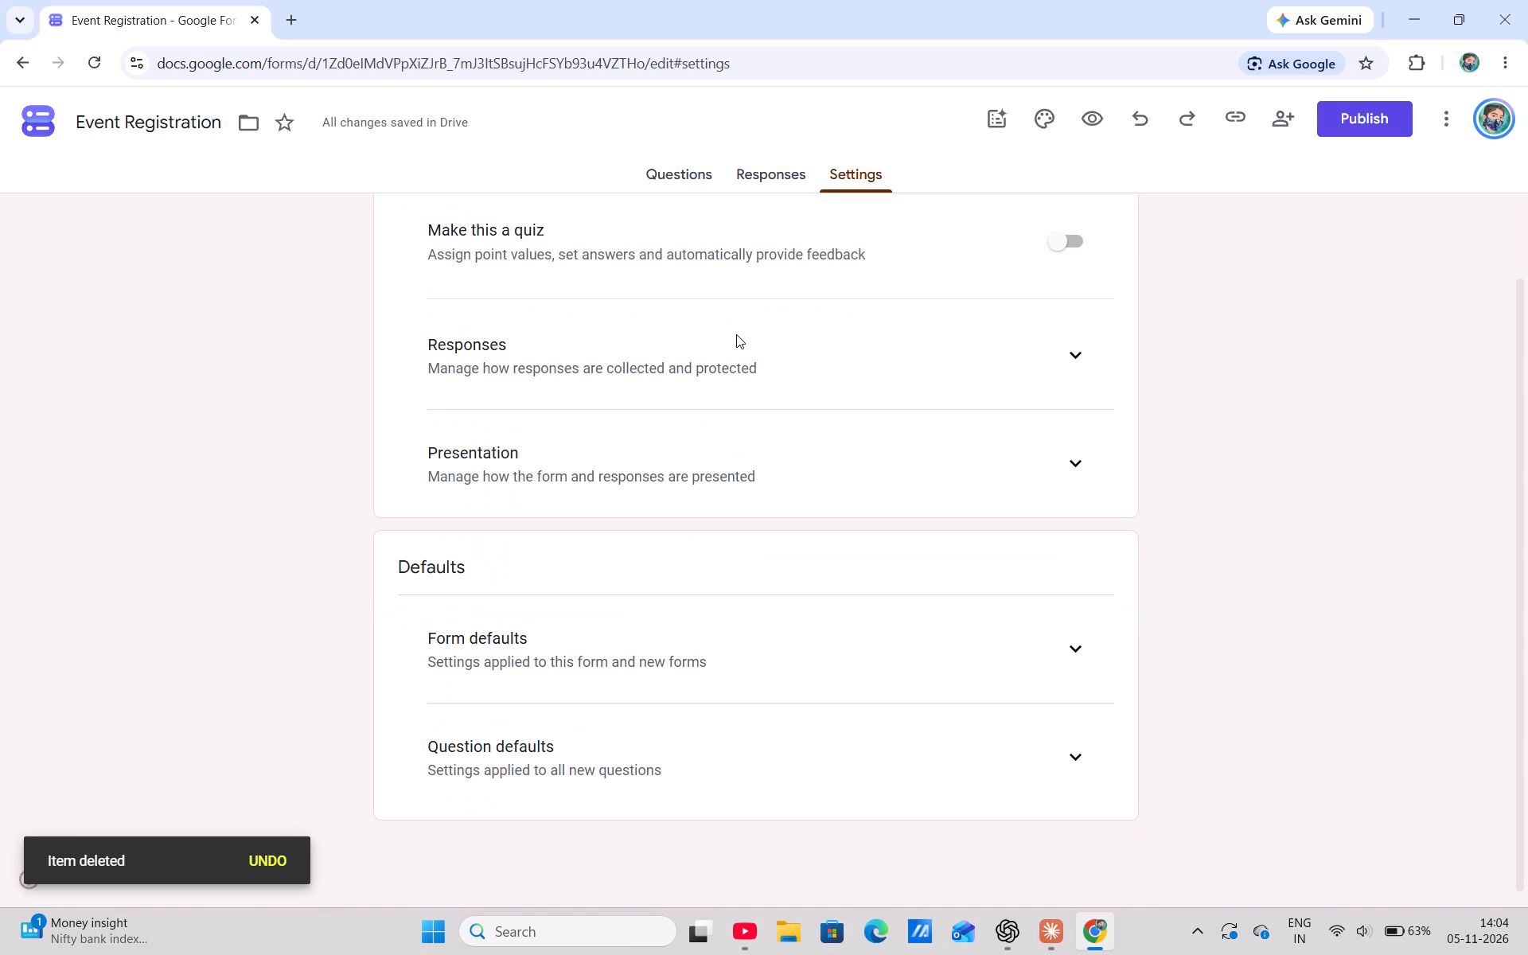
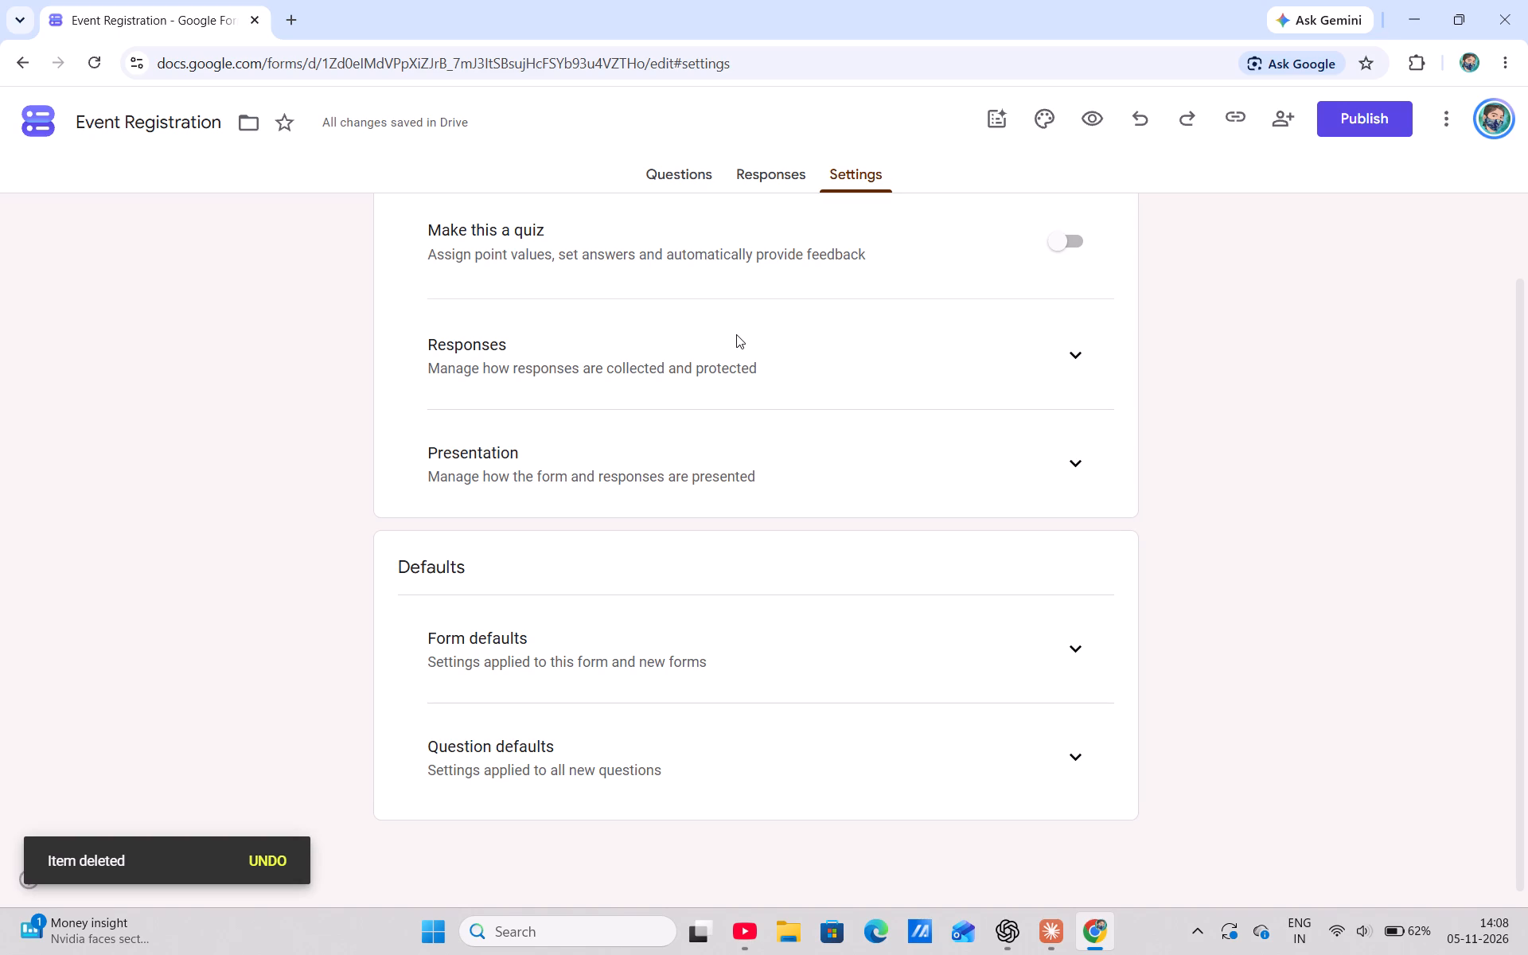
Create a new spreadsheet as the destination for the form's responses, consulting the help article on where to save form responses.
{"action": "left_click", "coordinate": [758, 170]}
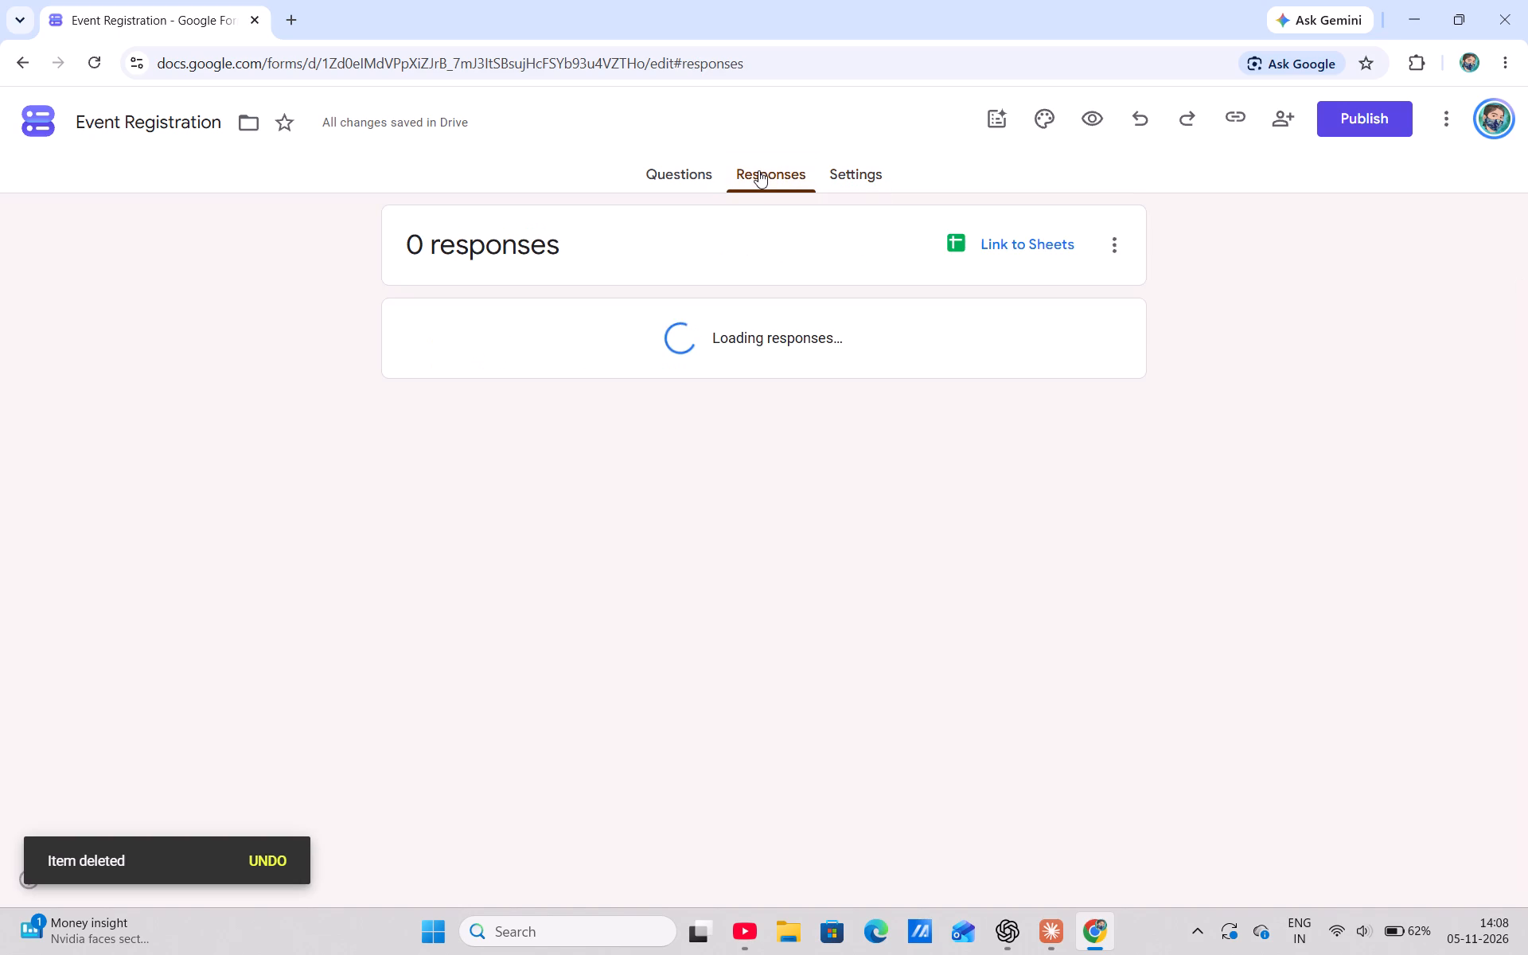
{"action": "left_click", "coordinate": [1113, 249]}
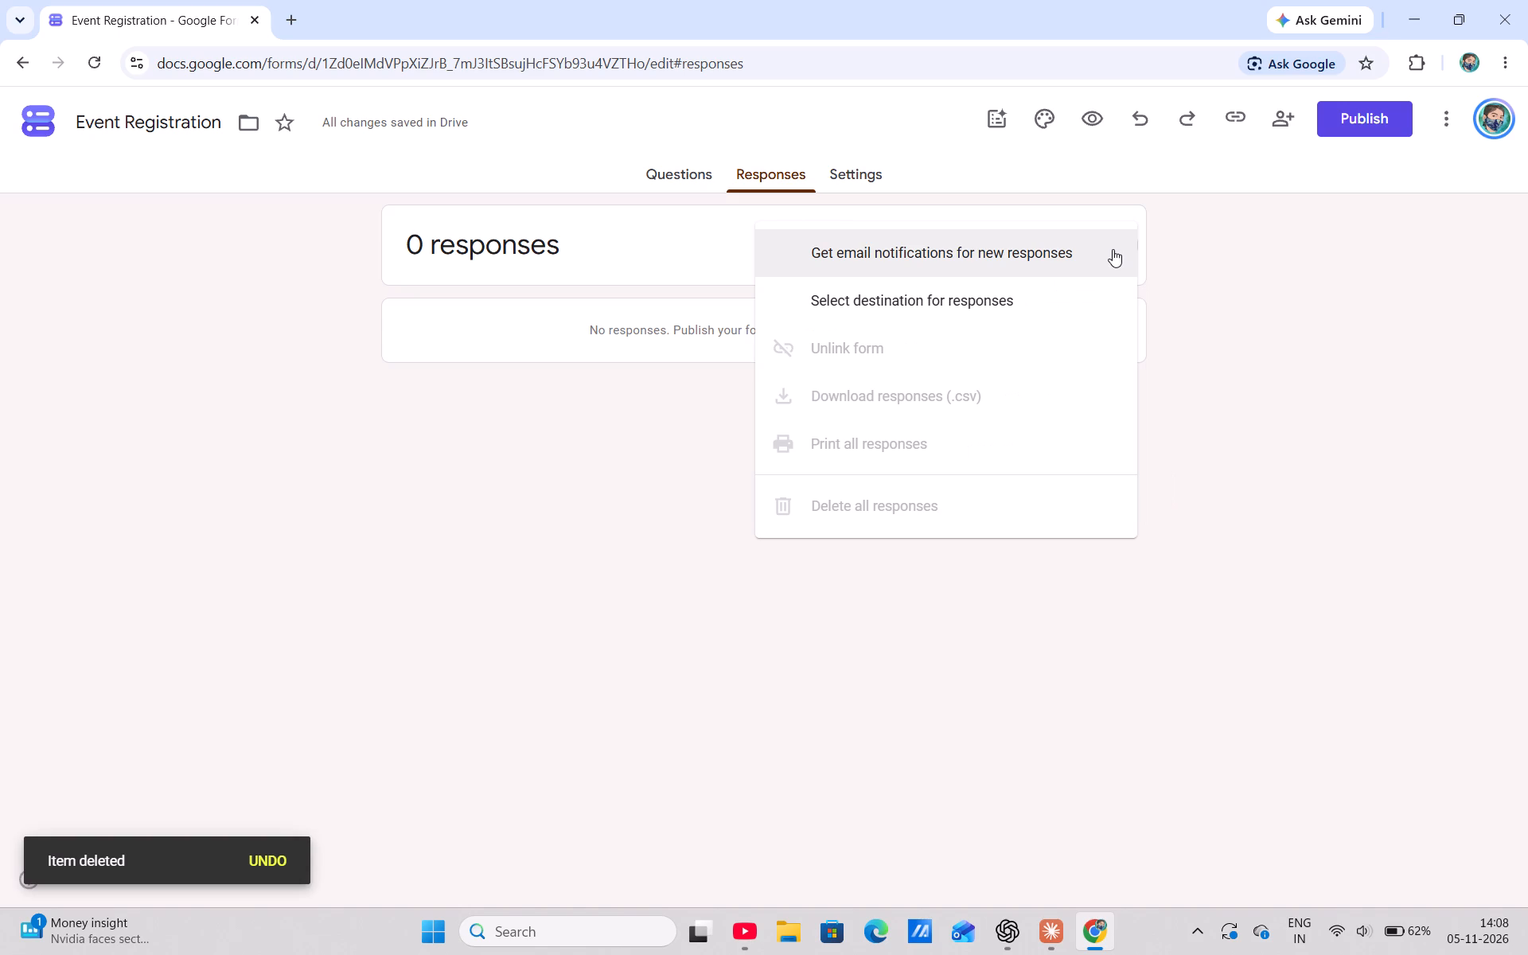
{"action": "left_click", "coordinate": [1080, 294]}
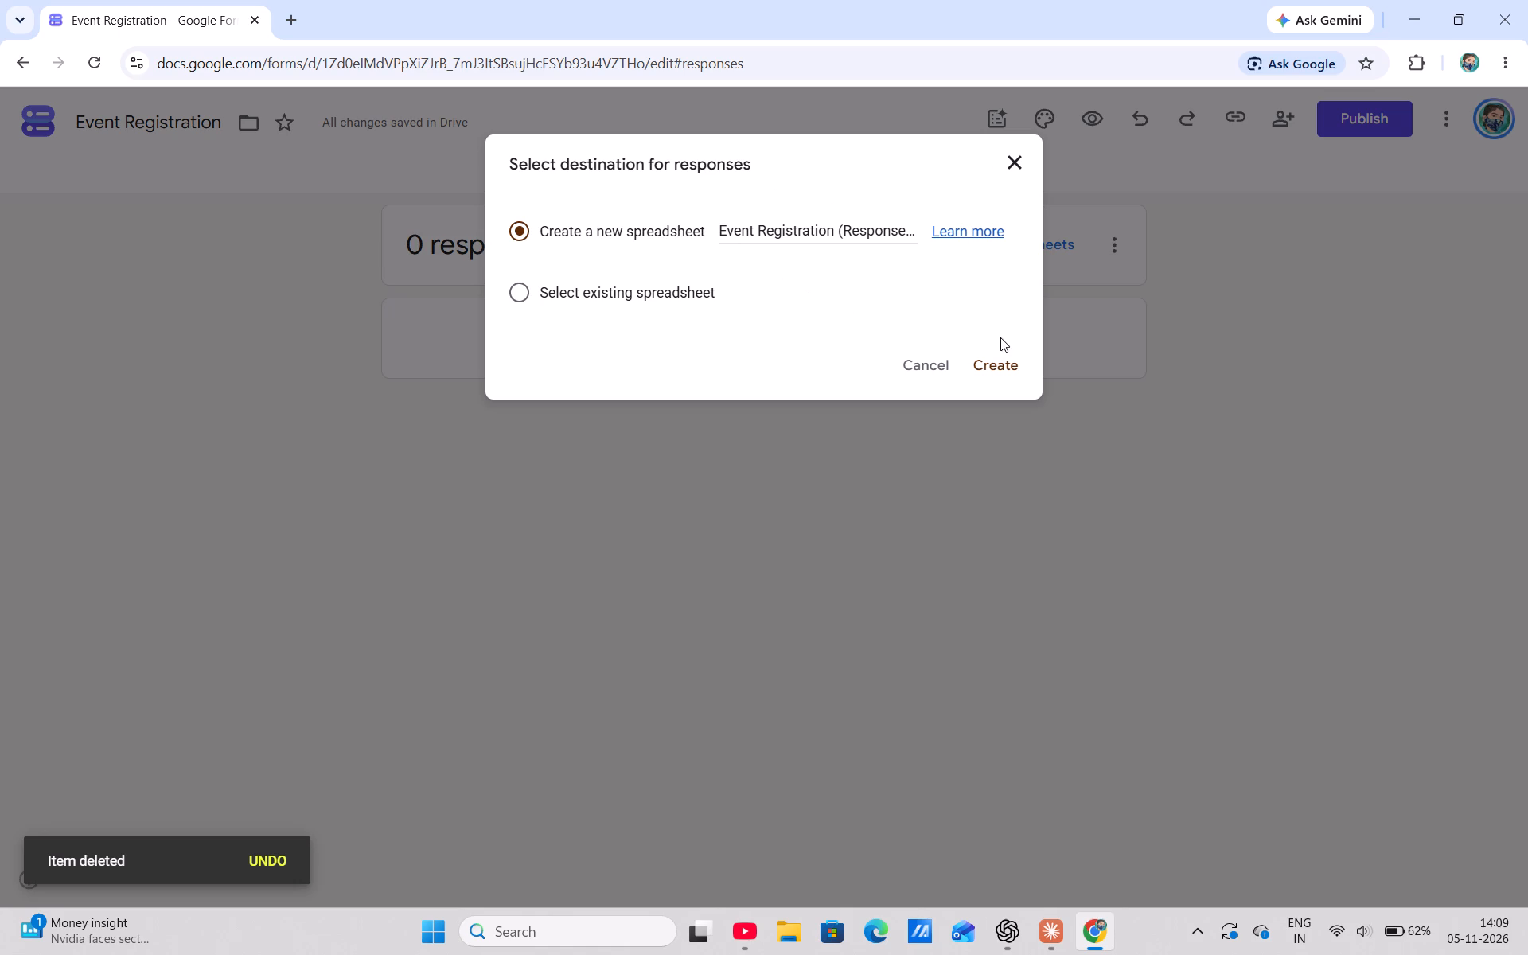
{"action": "left_click", "coordinate": [971, 231]}
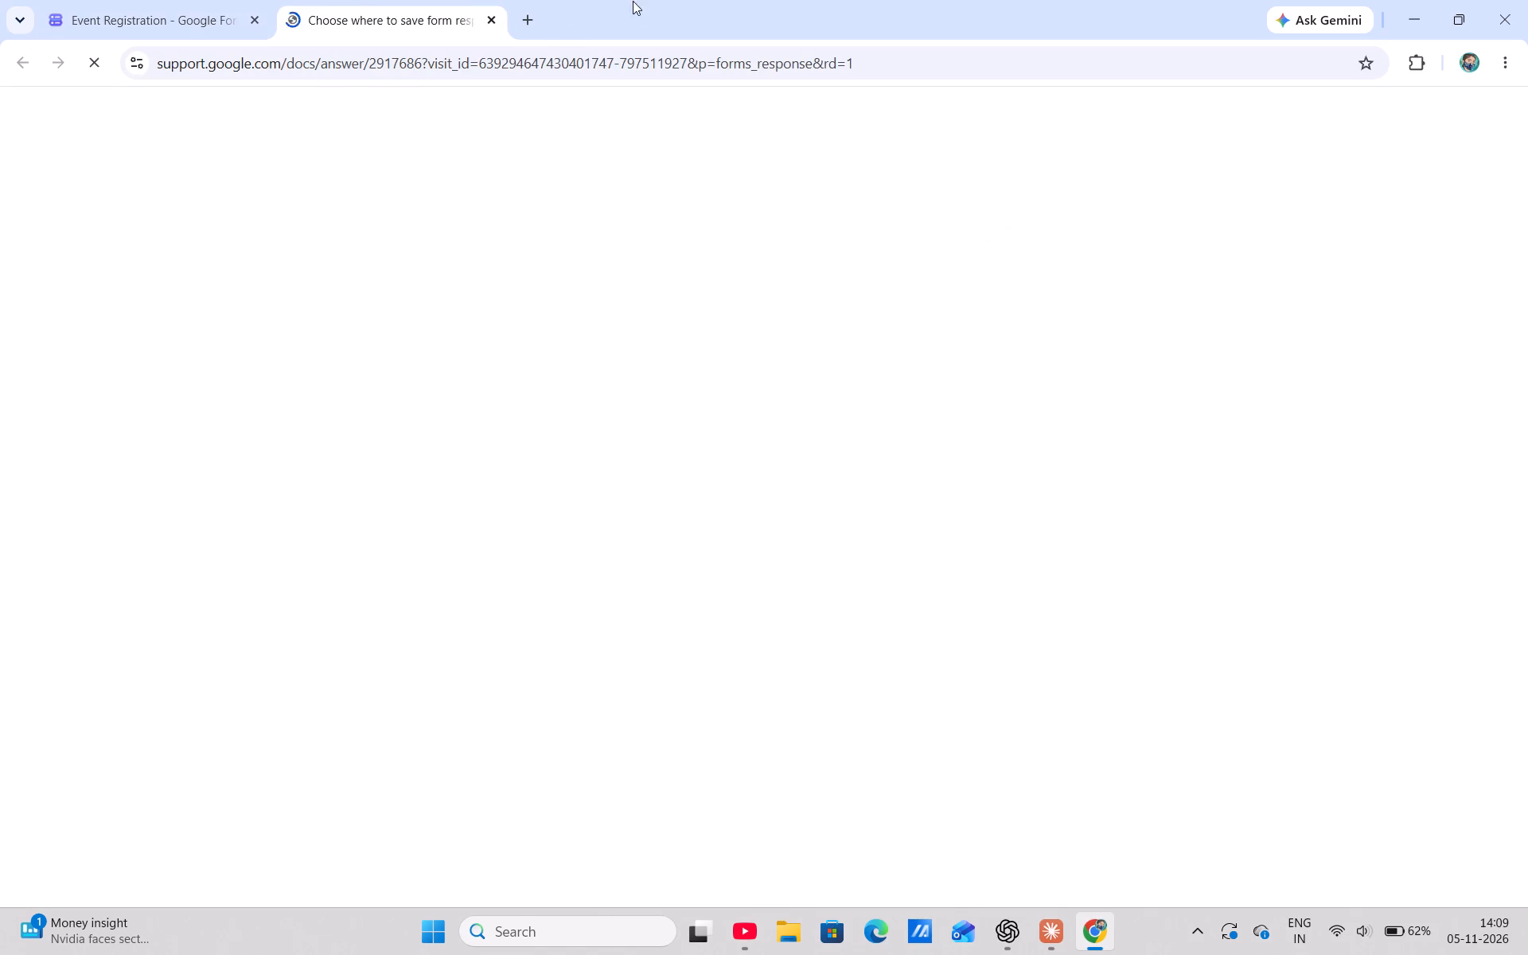
{"action": "scroll", "coordinate": [631, 377], "scroll_direction": "down", "scroll_amount": 1}
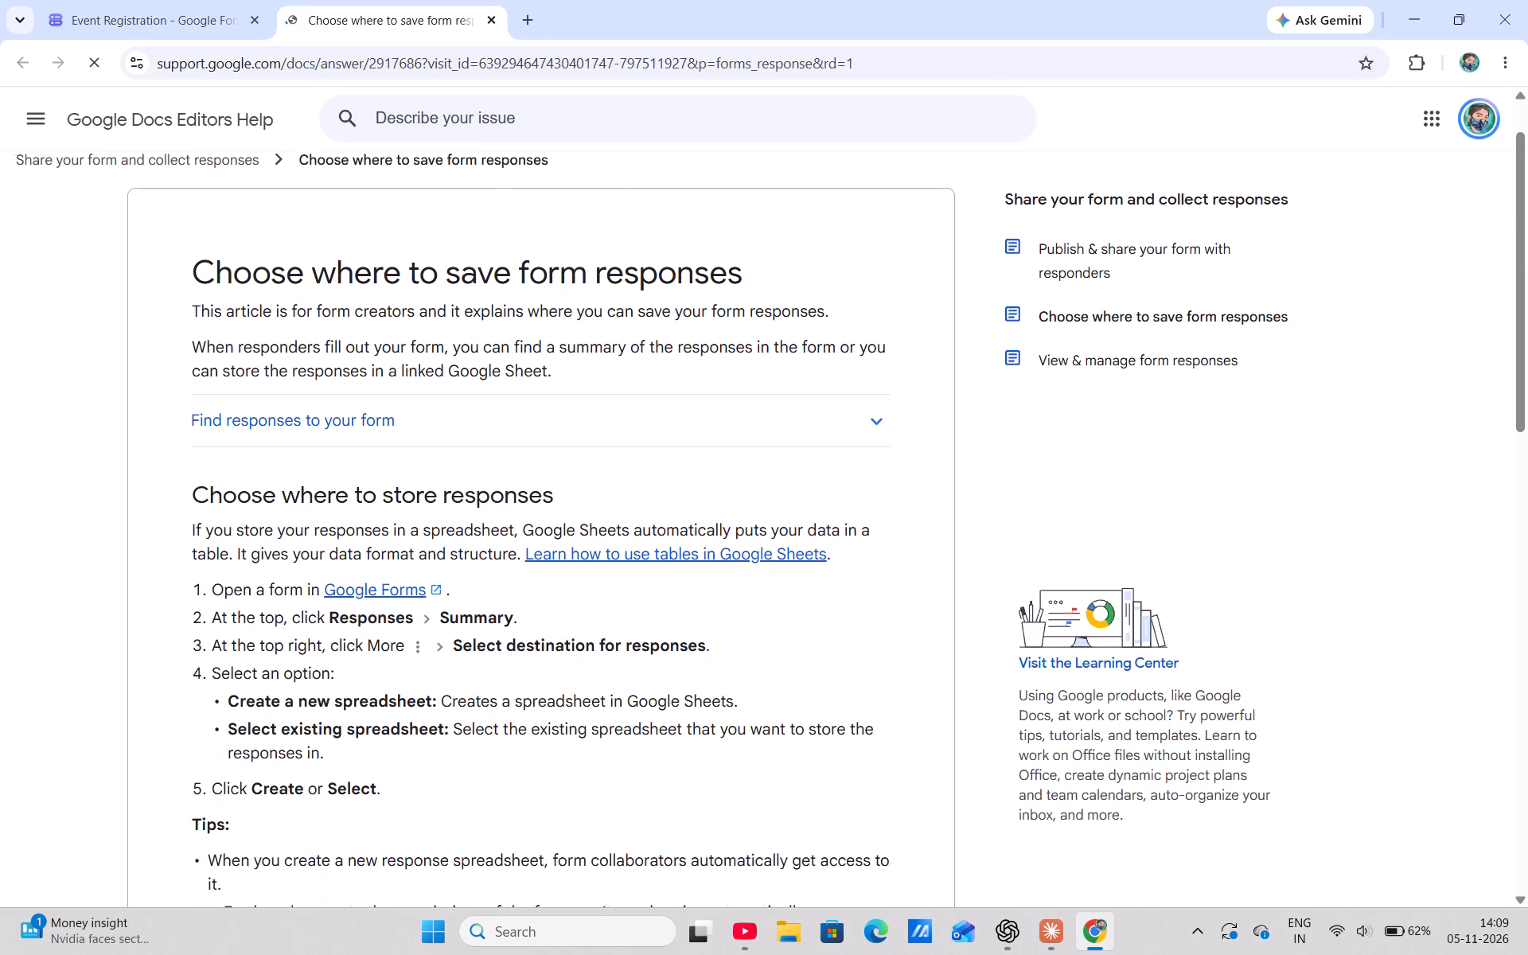
{"action": "scroll", "coordinate": [631, 377], "scroll_direction": "down", "scroll_amount": 3}
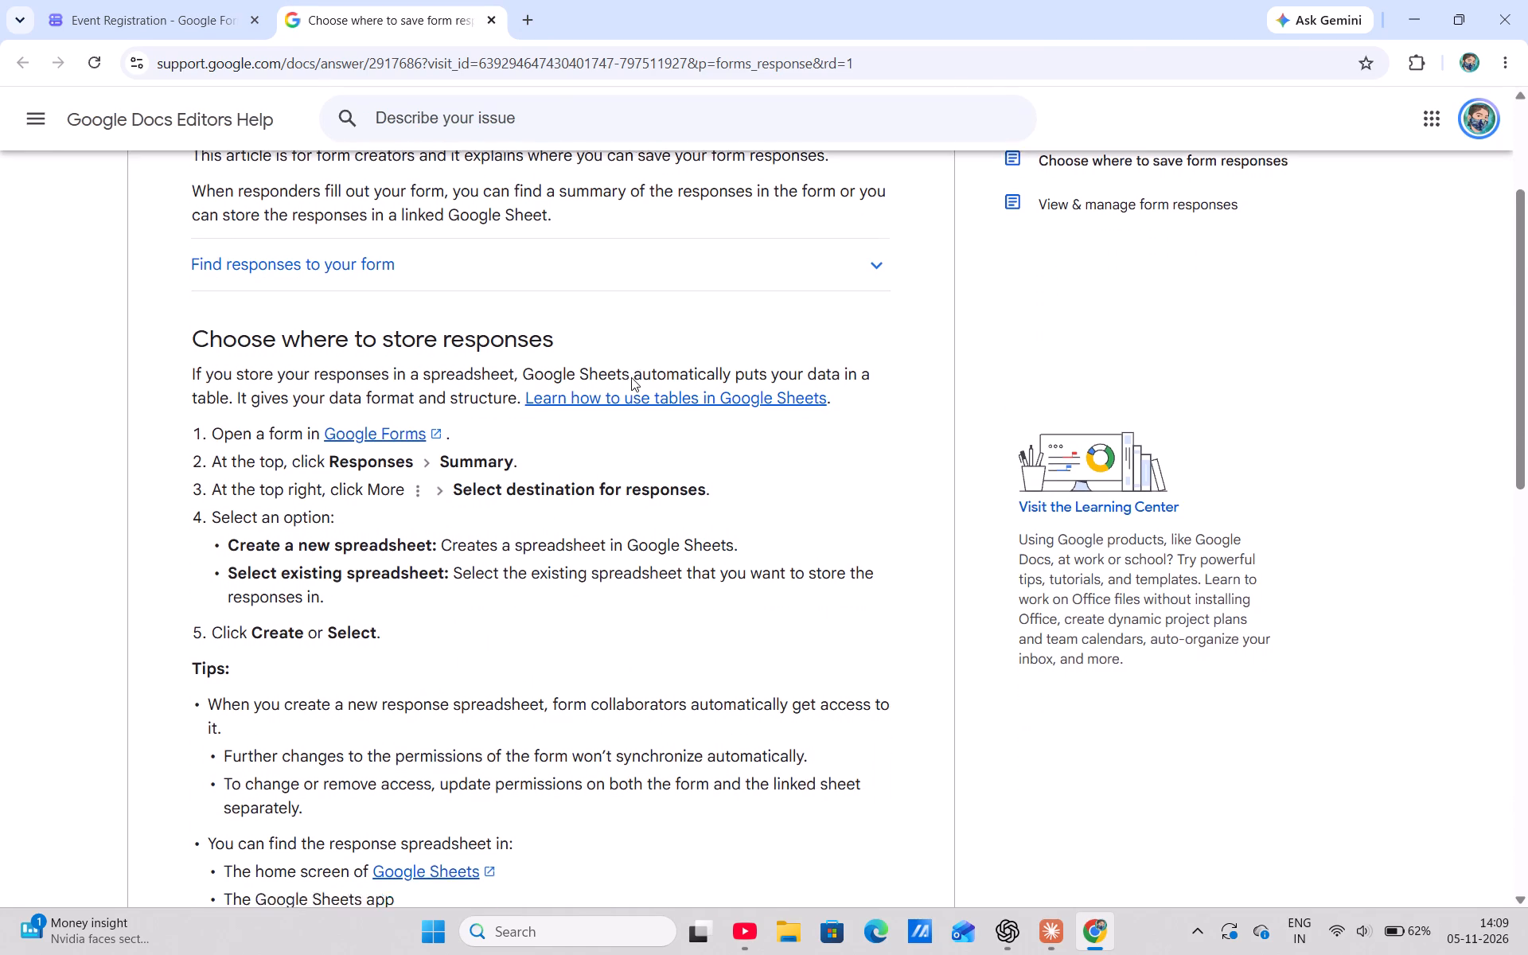
{"action": "scroll", "coordinate": [631, 377], "scroll_direction": "down", "scroll_amount": 1}
{"action": "left_click", "coordinate": [489, 23]}
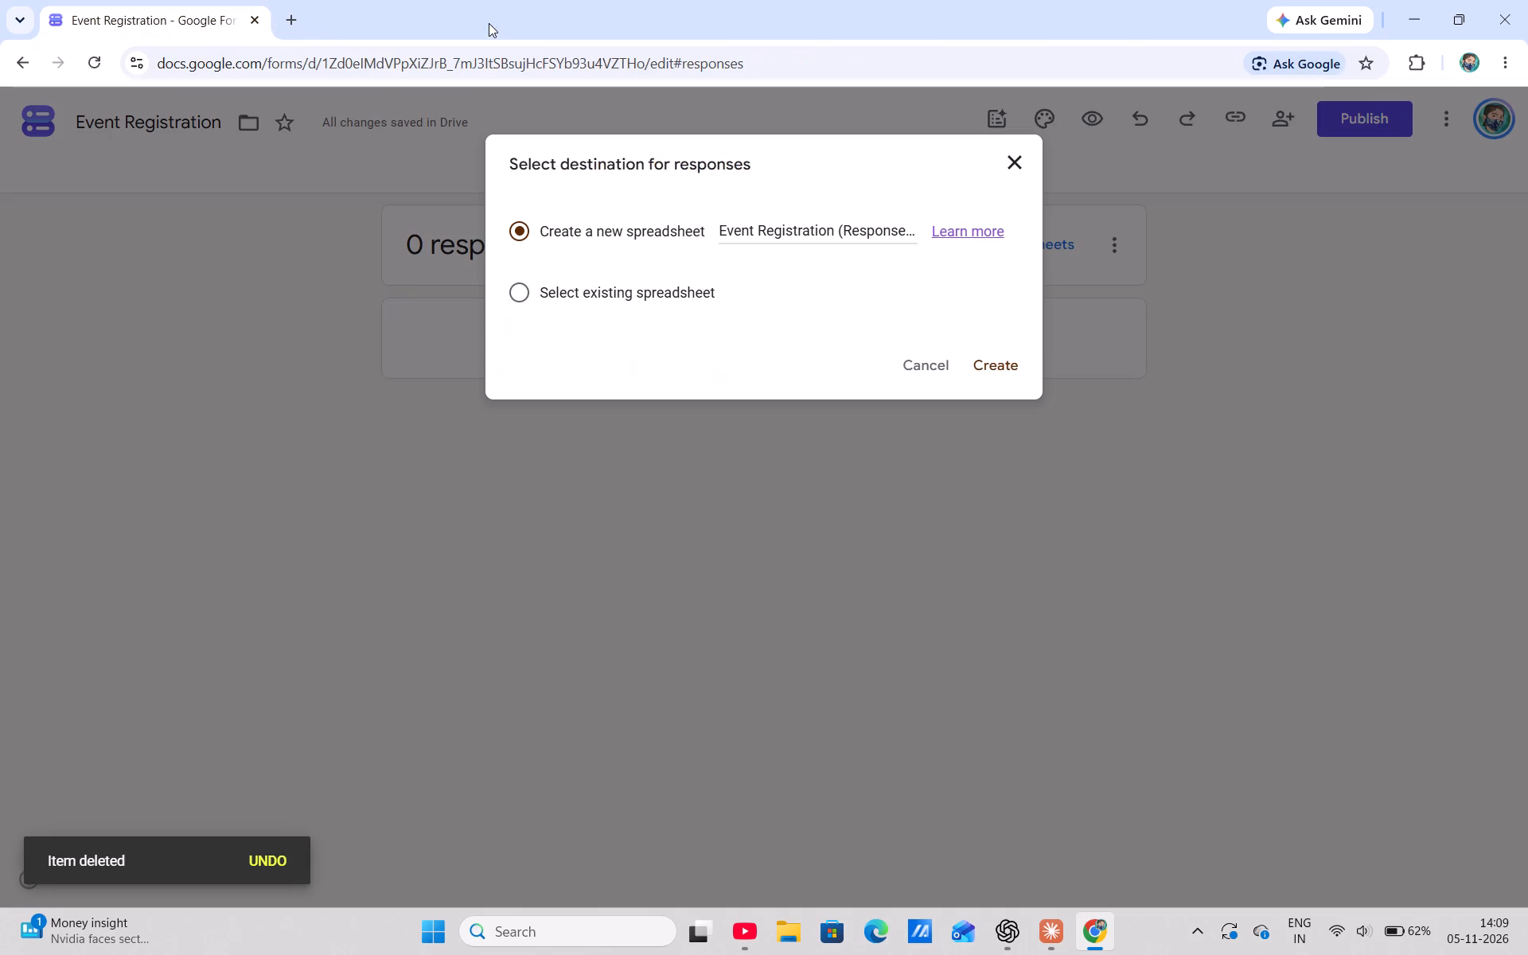
{"action": "left_click", "coordinate": [992, 365]}
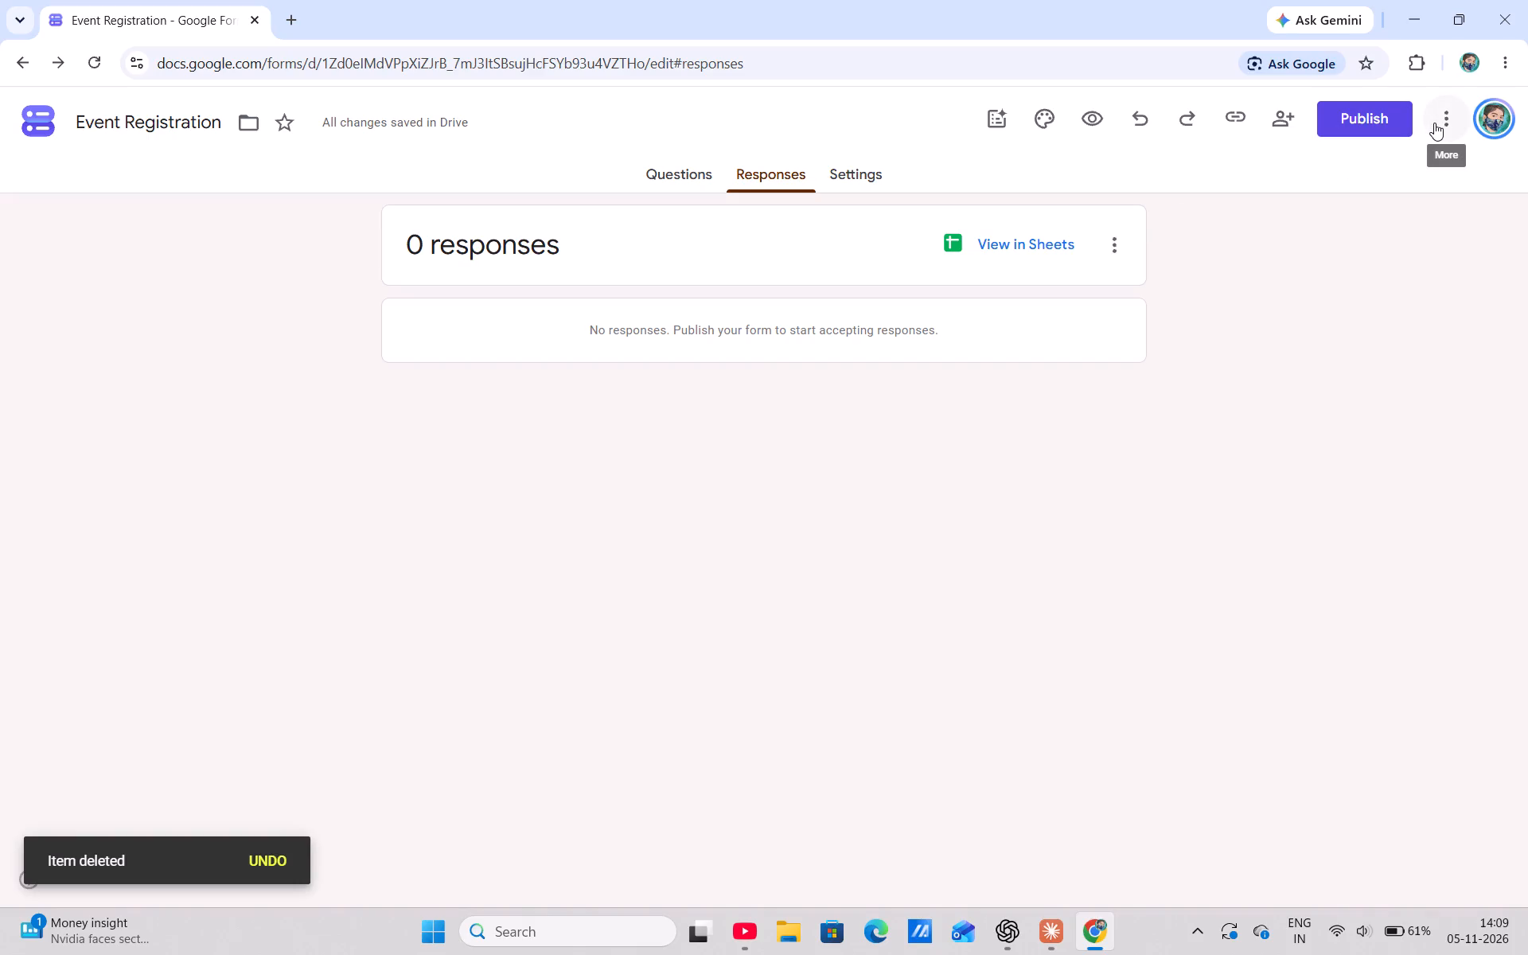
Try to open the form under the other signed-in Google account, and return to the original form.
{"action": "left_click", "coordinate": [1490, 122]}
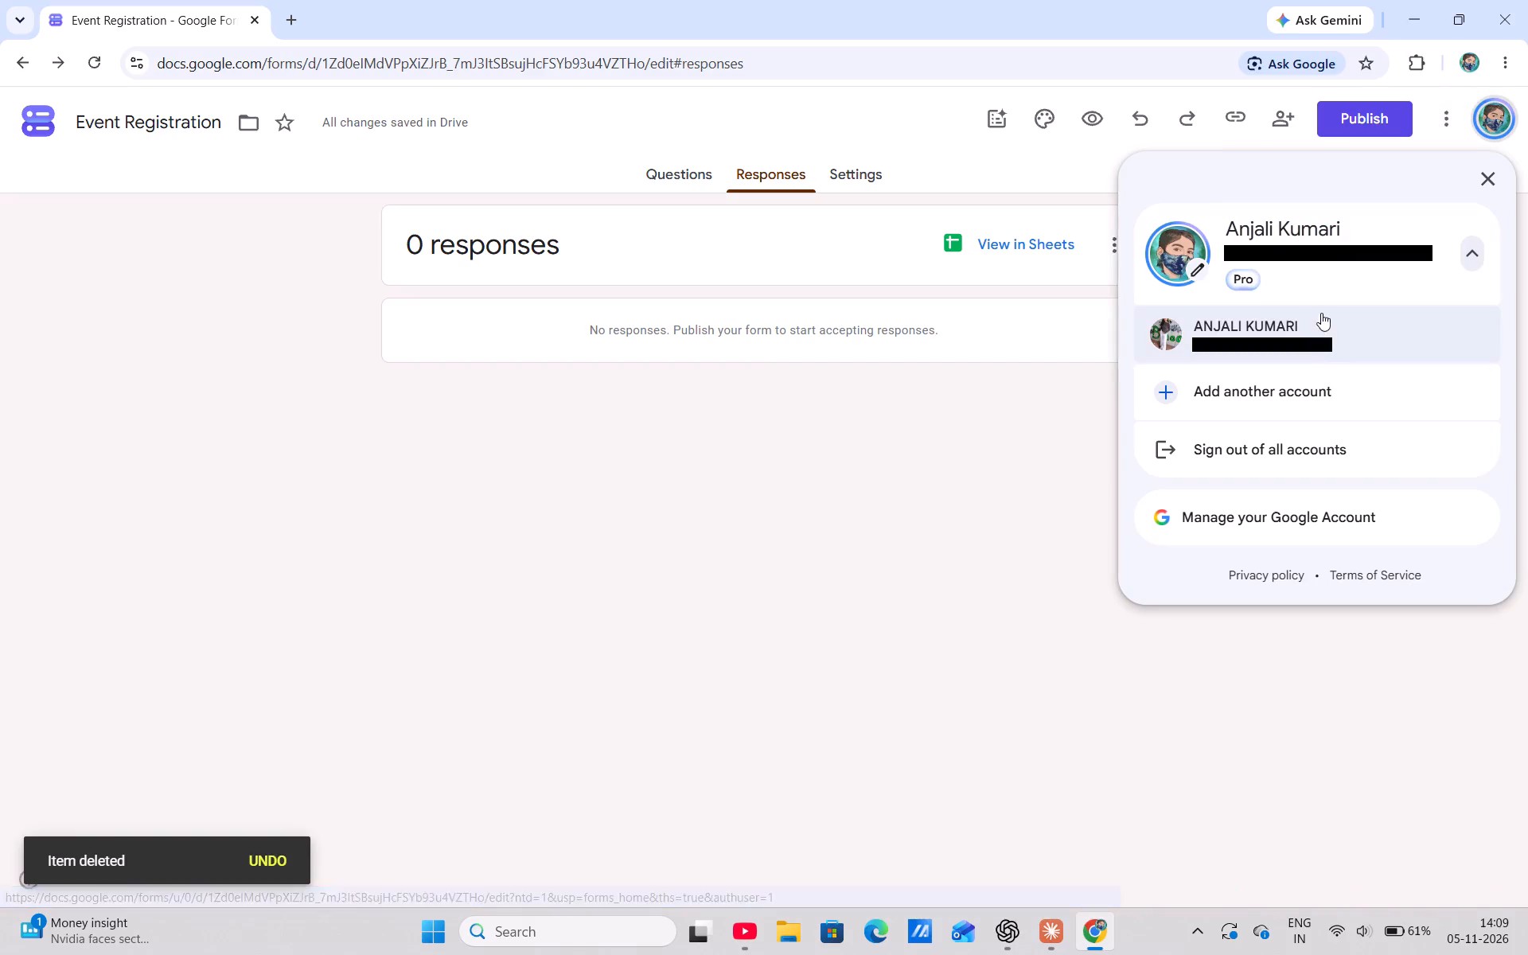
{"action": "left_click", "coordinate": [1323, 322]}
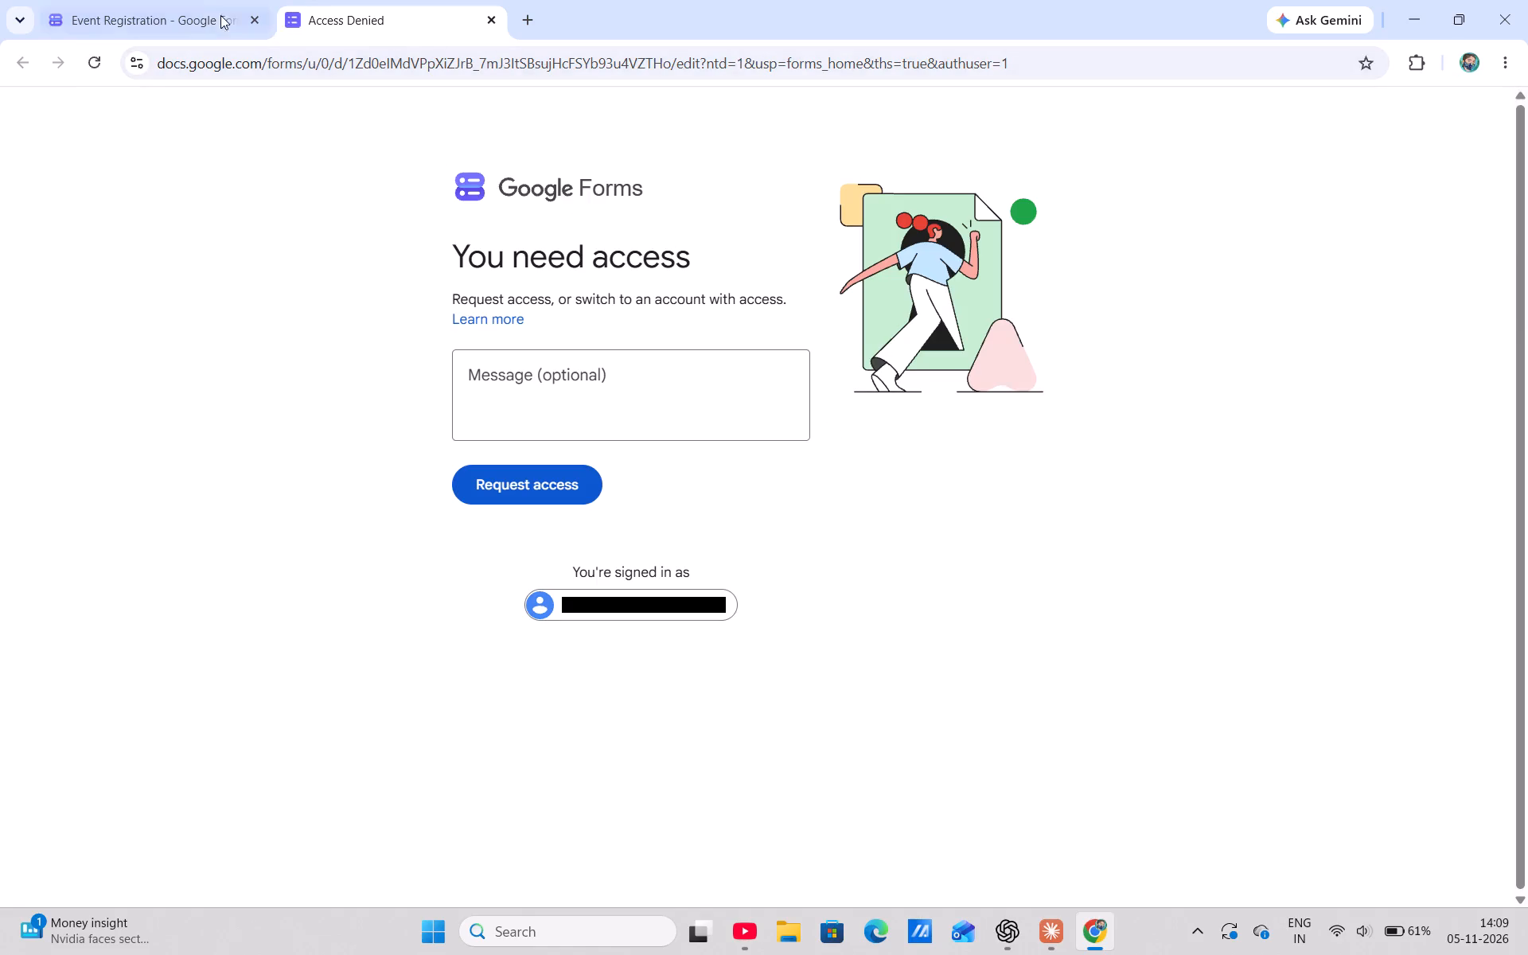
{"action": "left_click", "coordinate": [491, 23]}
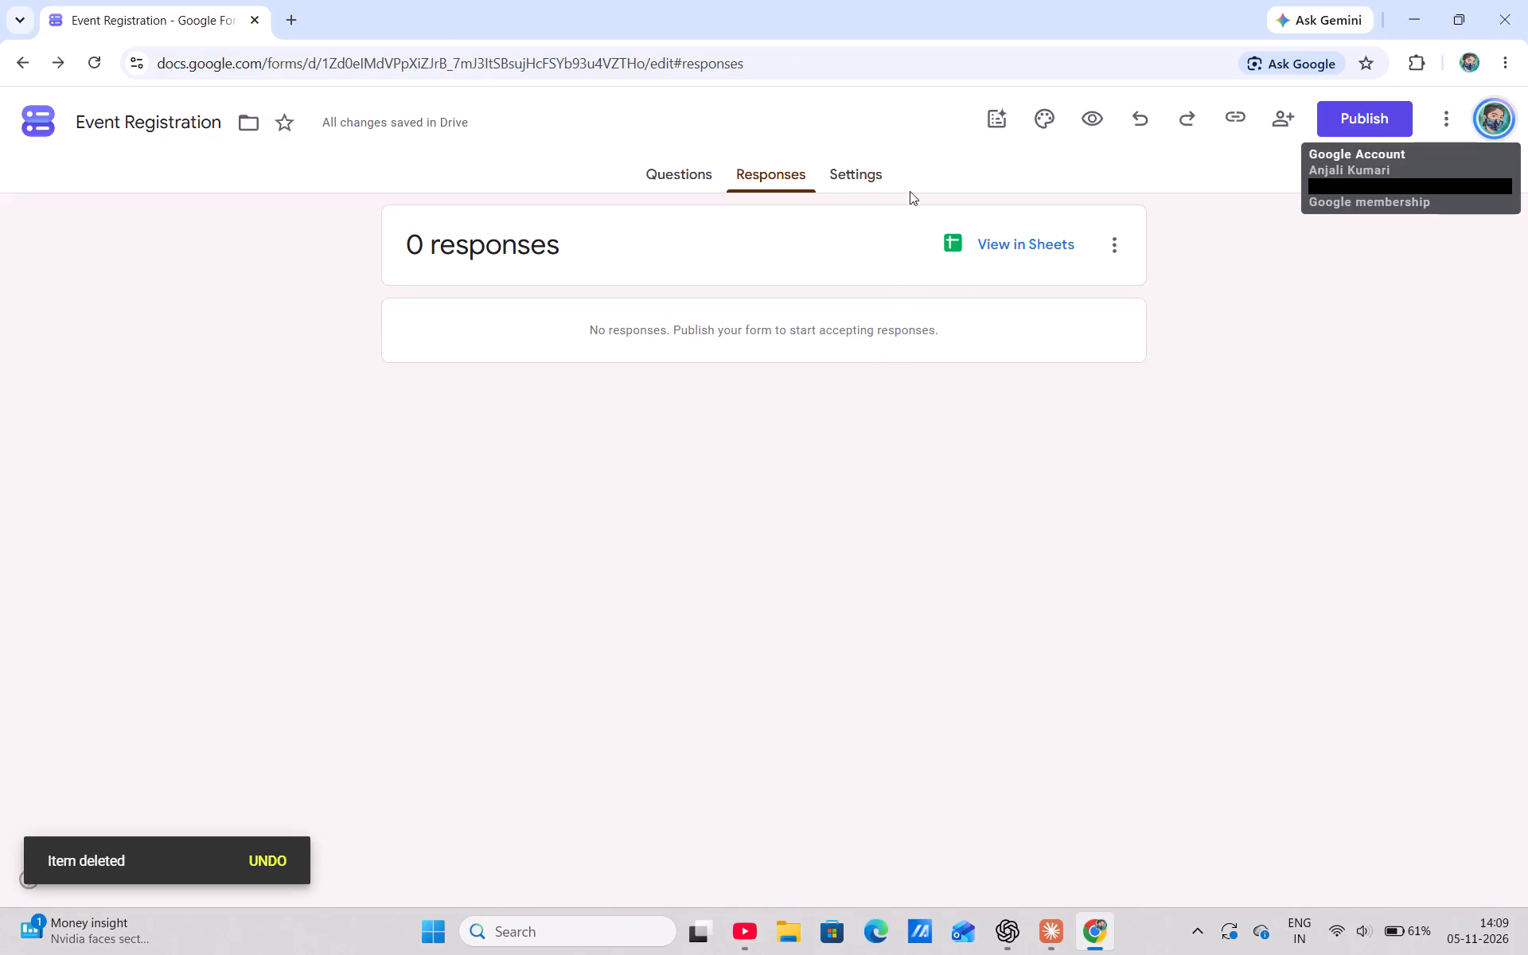
Open the form description beneath the Diya Balancing Competition title for editing.
{"action": "left_click", "coordinate": [672, 172]}
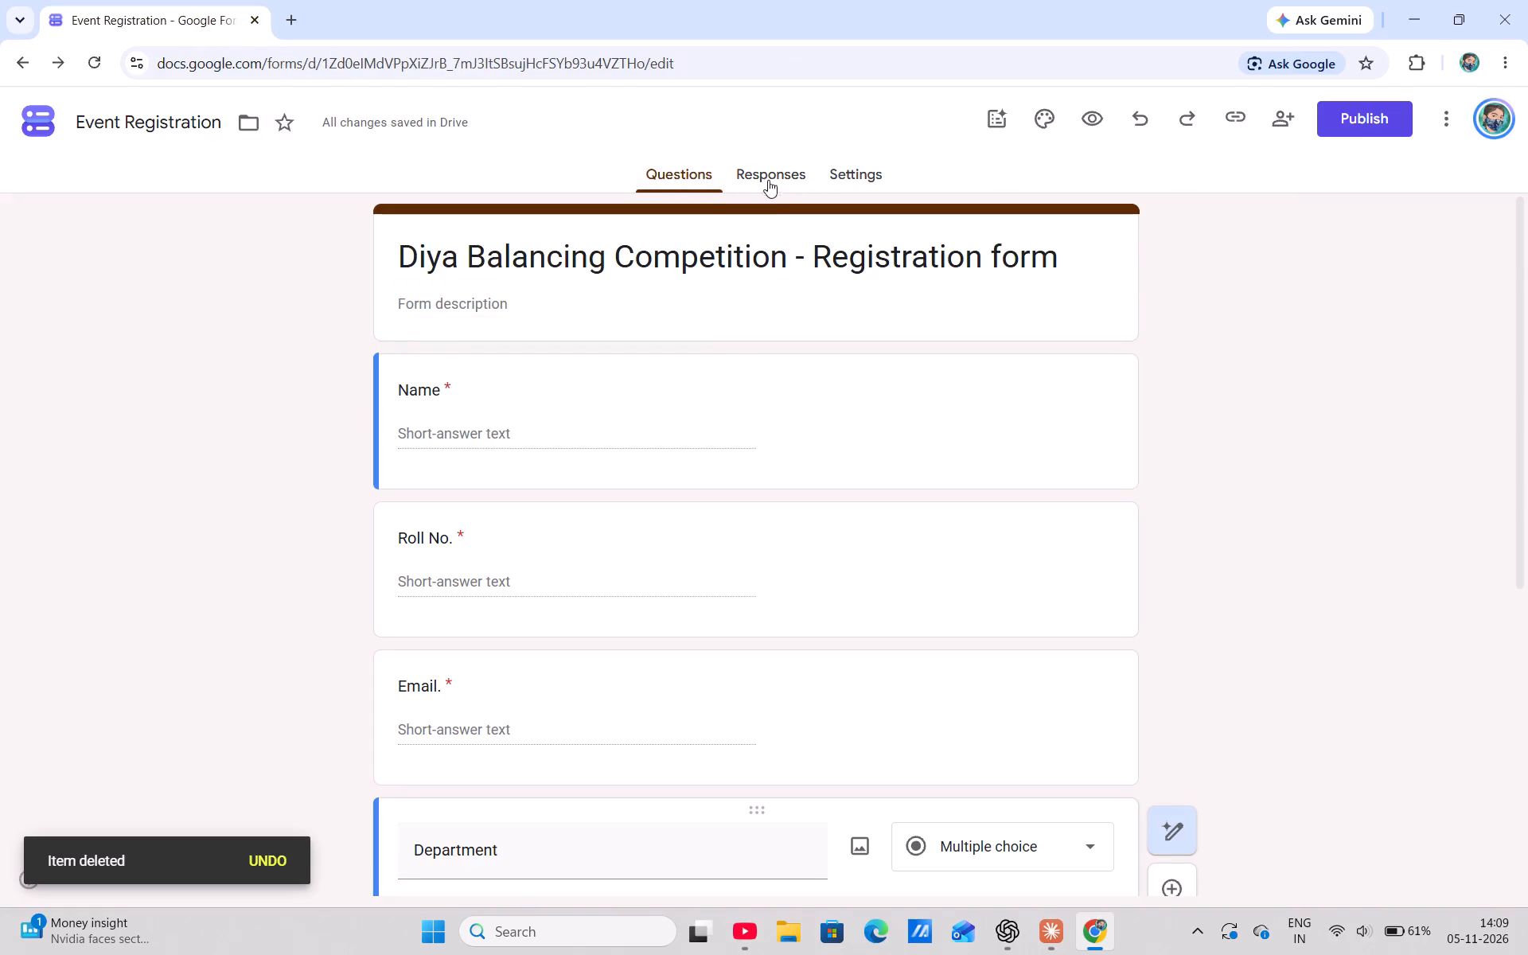
{"action": "left_click", "coordinate": [463, 300]}
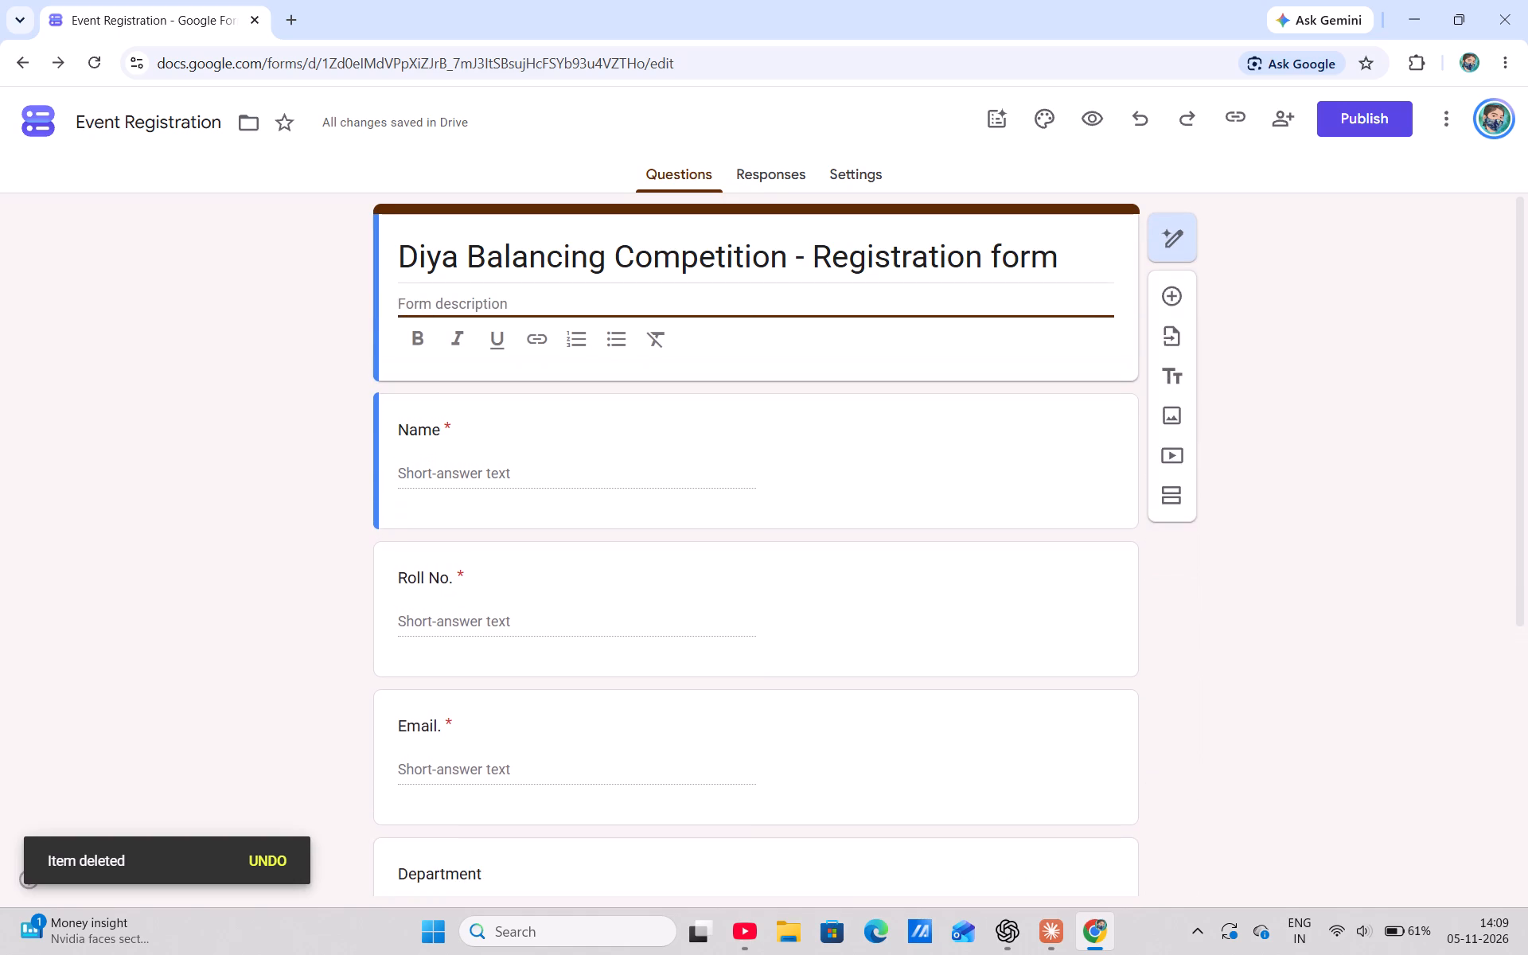
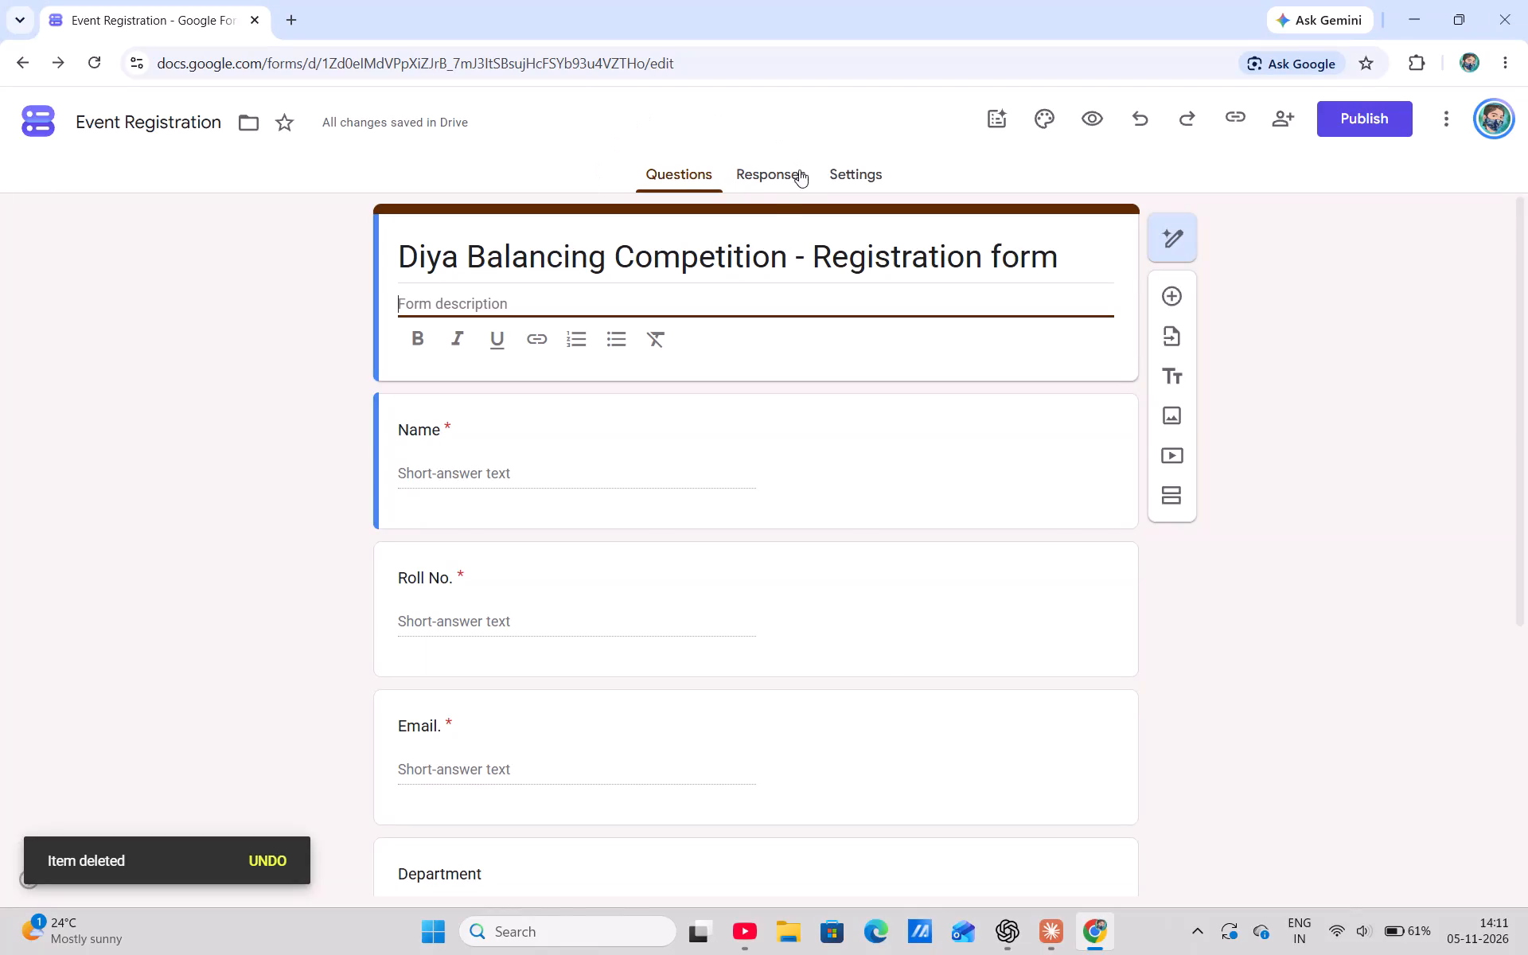
Check the linked response spreadsheet's question columns, dismissing the Gemini introduction, and return to the form's questions.
{"action": "left_click", "coordinate": [772, 180]}
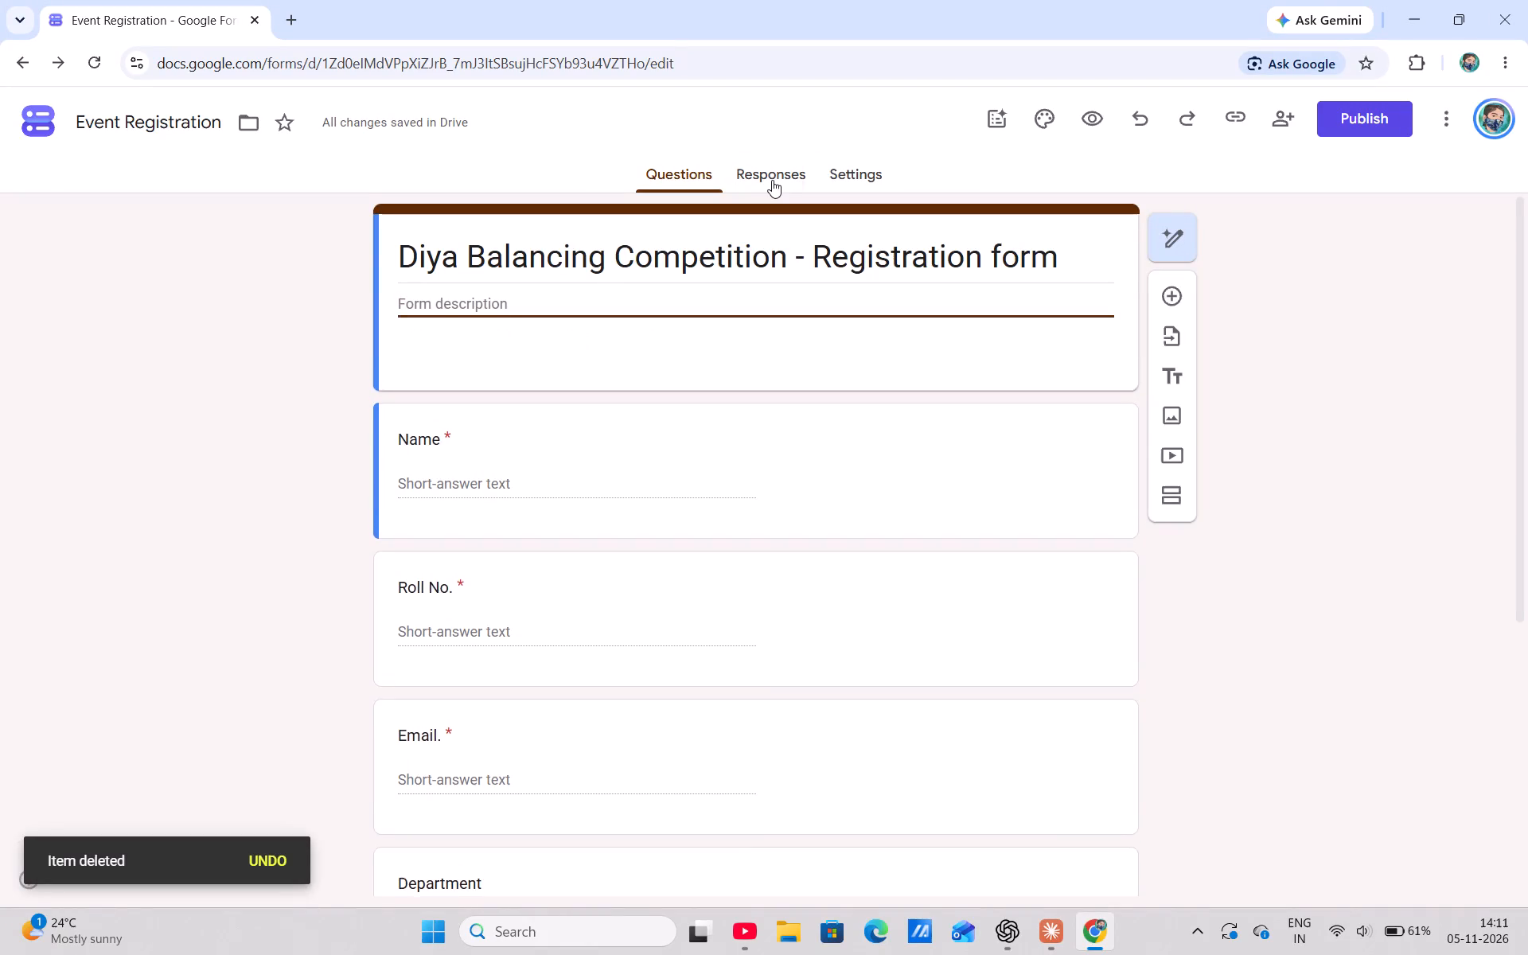
{"action": "left_click", "coordinate": [1045, 245]}
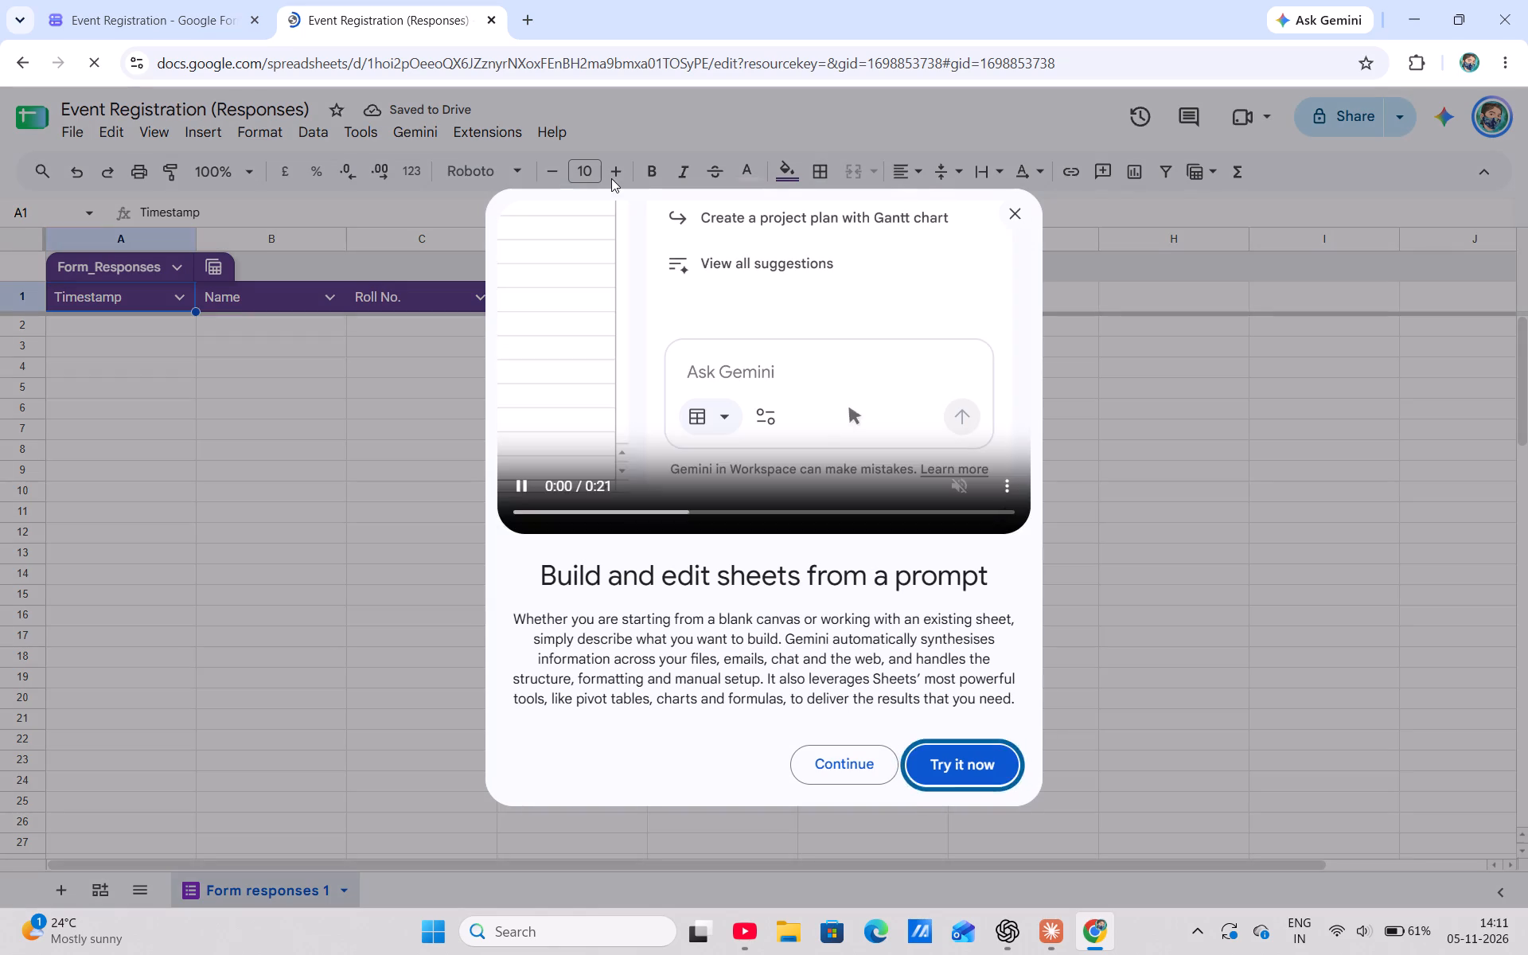
{"action": "left_click", "coordinate": [1014, 216]}
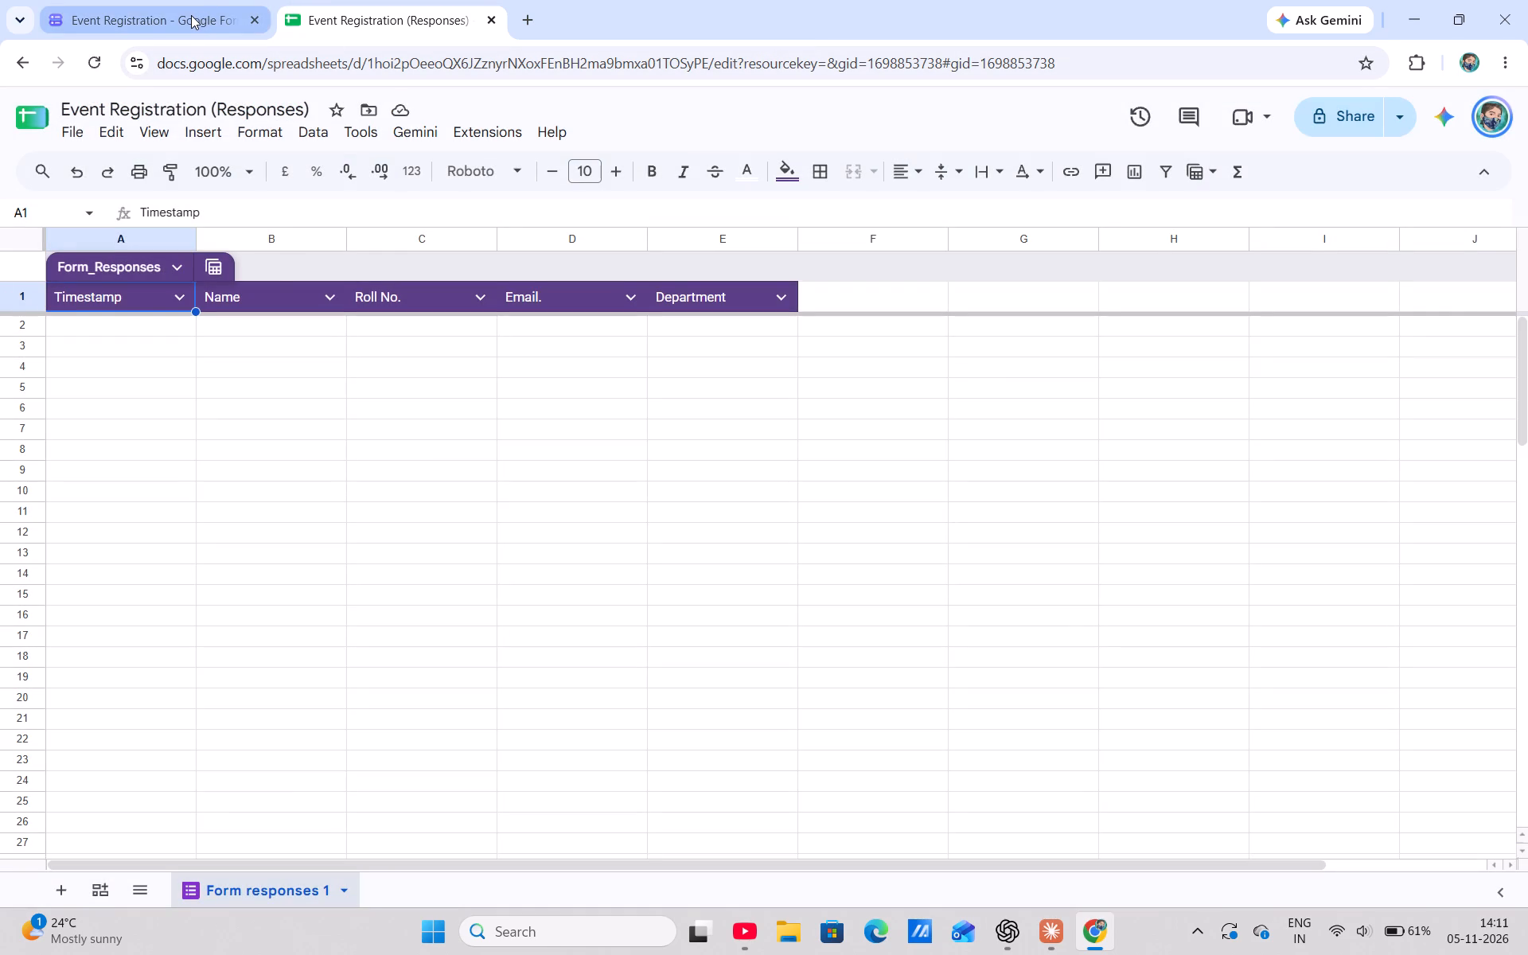
{"action": "left_click", "coordinate": [191, 15]}
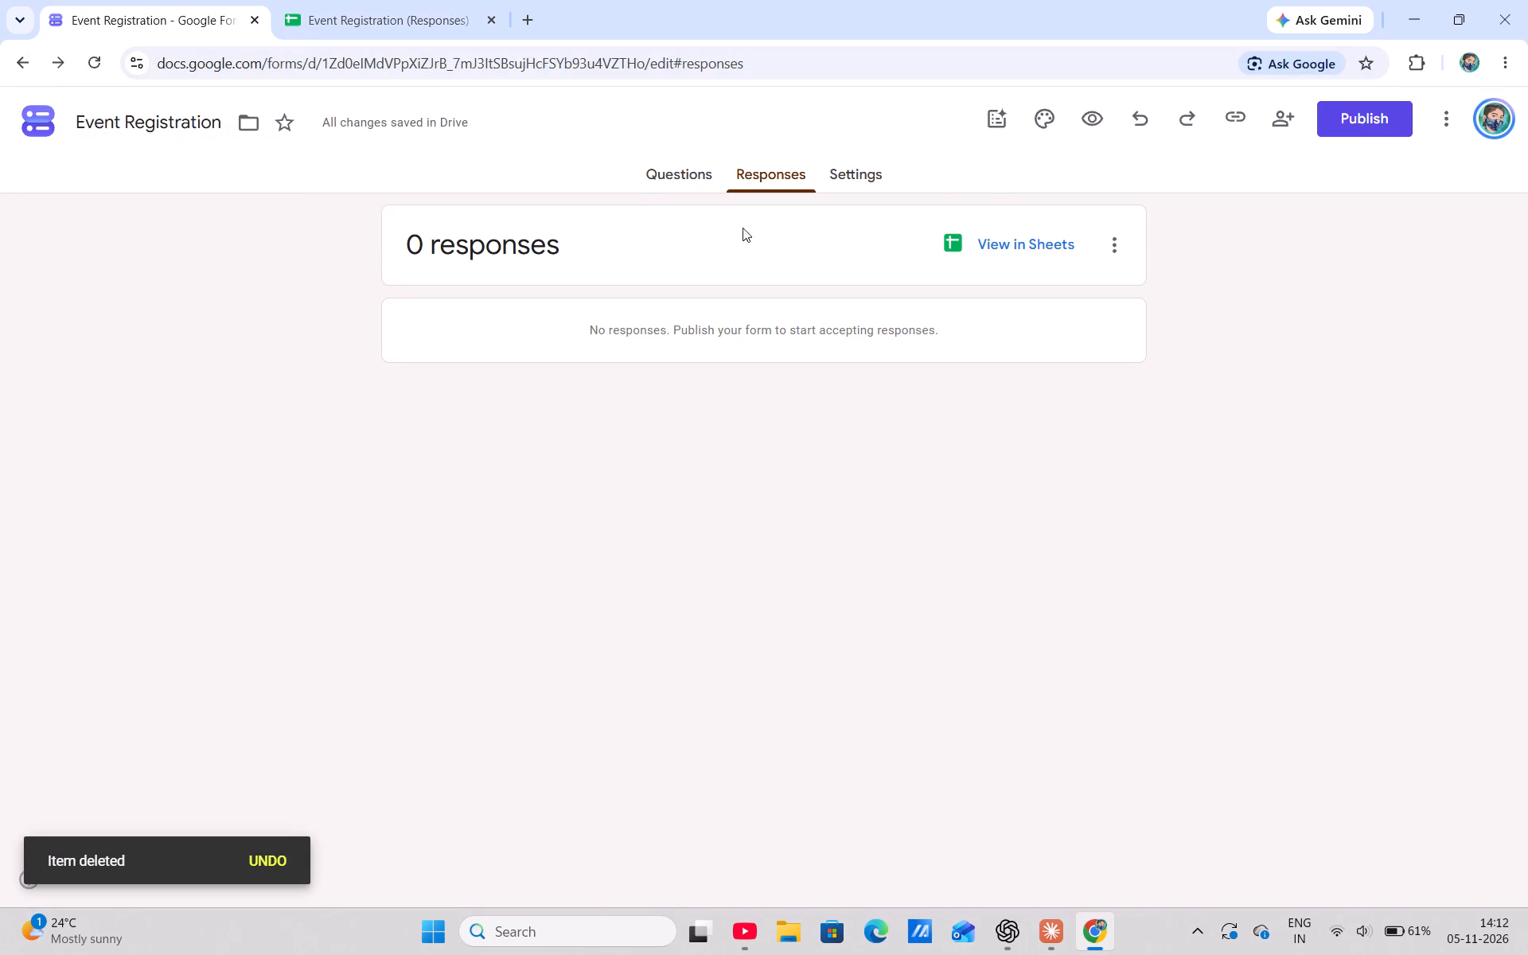
{"action": "left_click", "coordinate": [683, 177]}
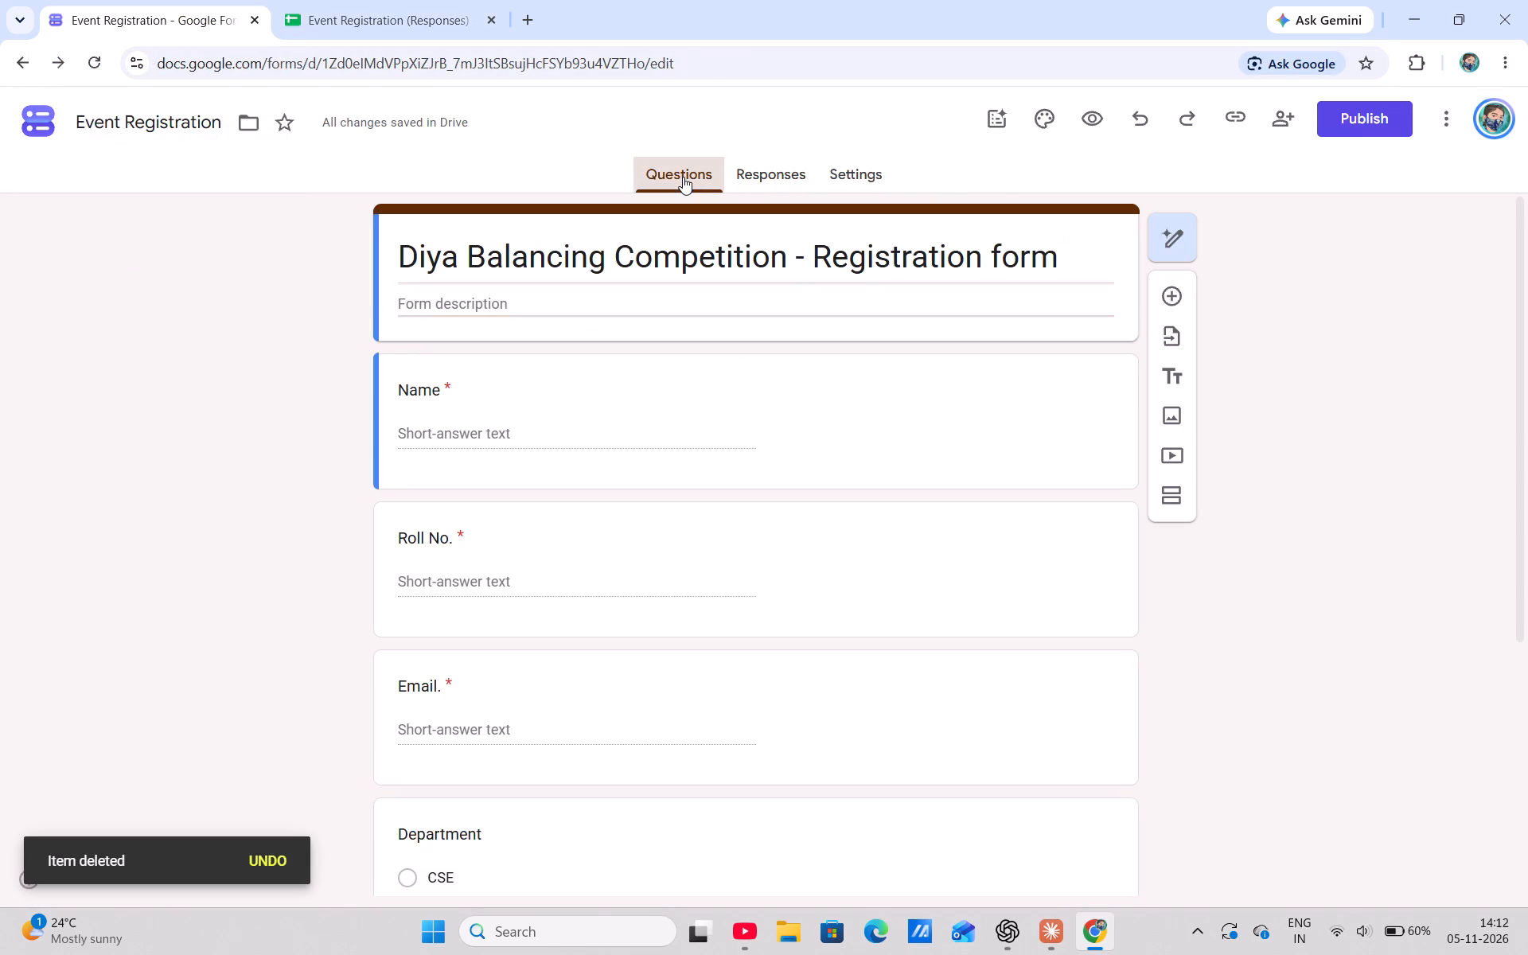
Publish the Diya Balancing Competition registration form with anyone with the link as responders.
{"action": "scroll", "coordinate": [901, 446], "scroll_direction": "down", "scroll_amount": 4}
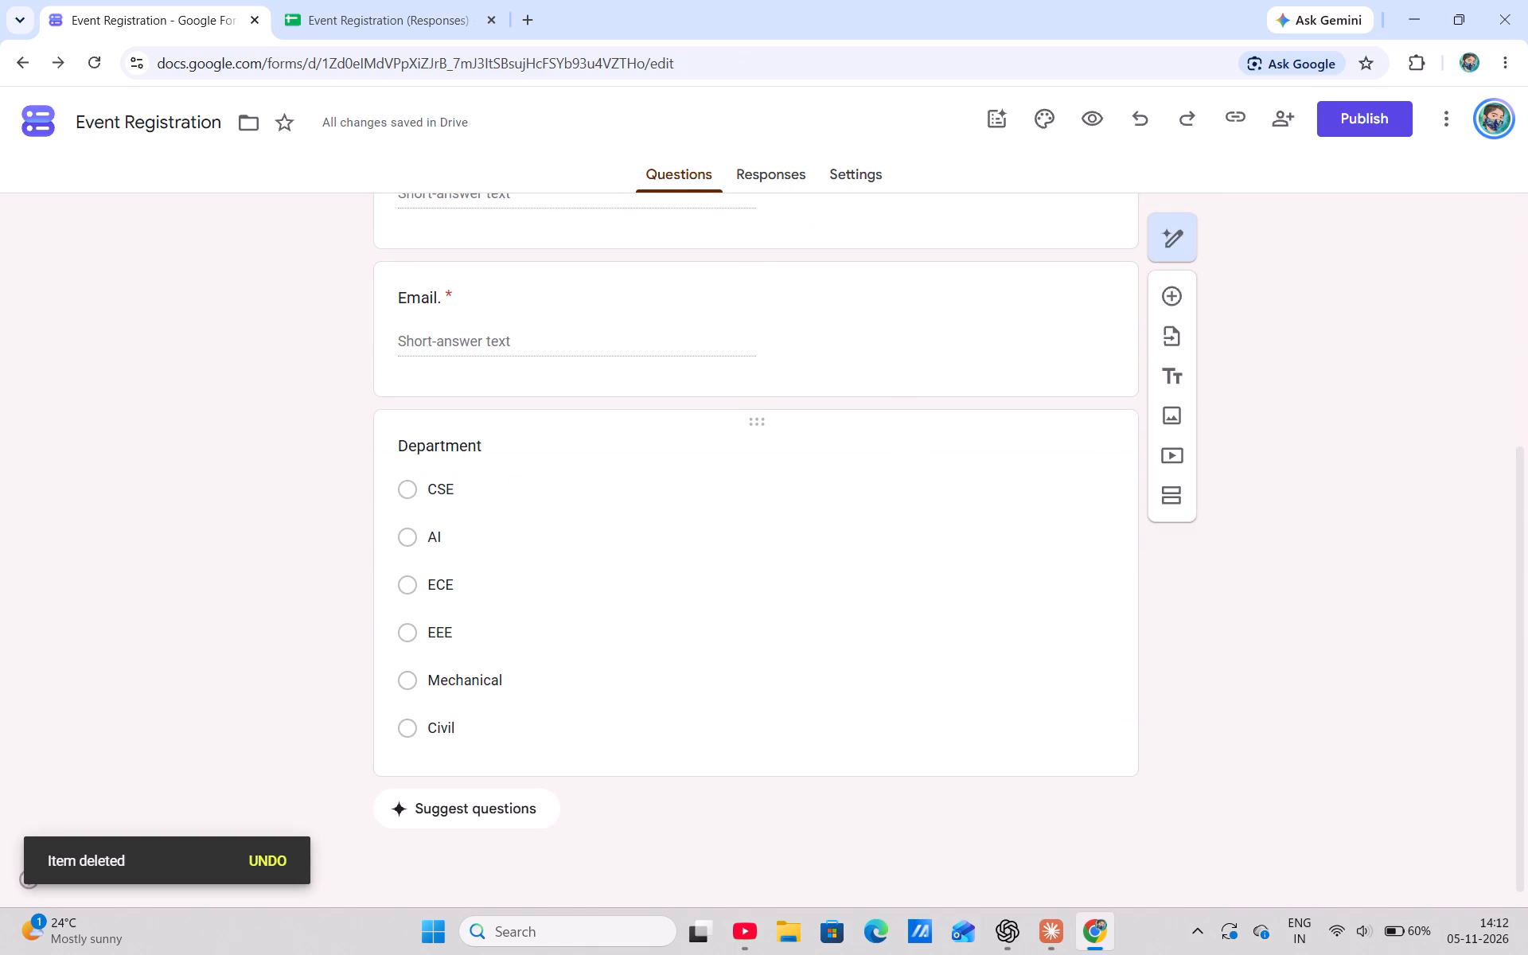
{"action": "left_click", "coordinate": [1369, 110]}
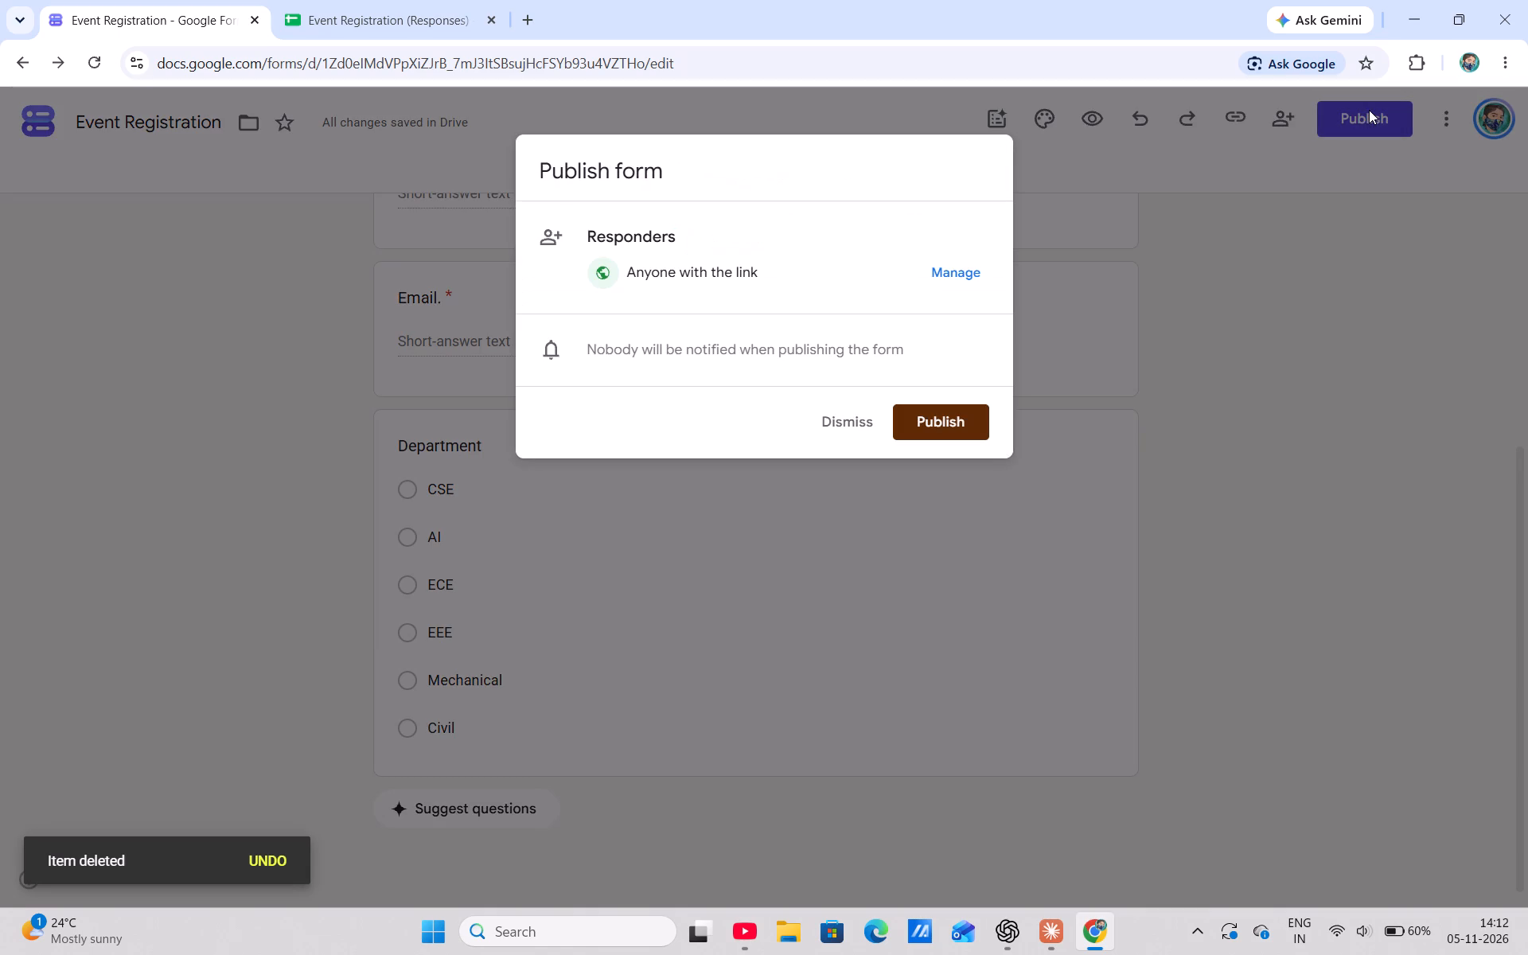
{"action": "left_click", "coordinate": [929, 427]}
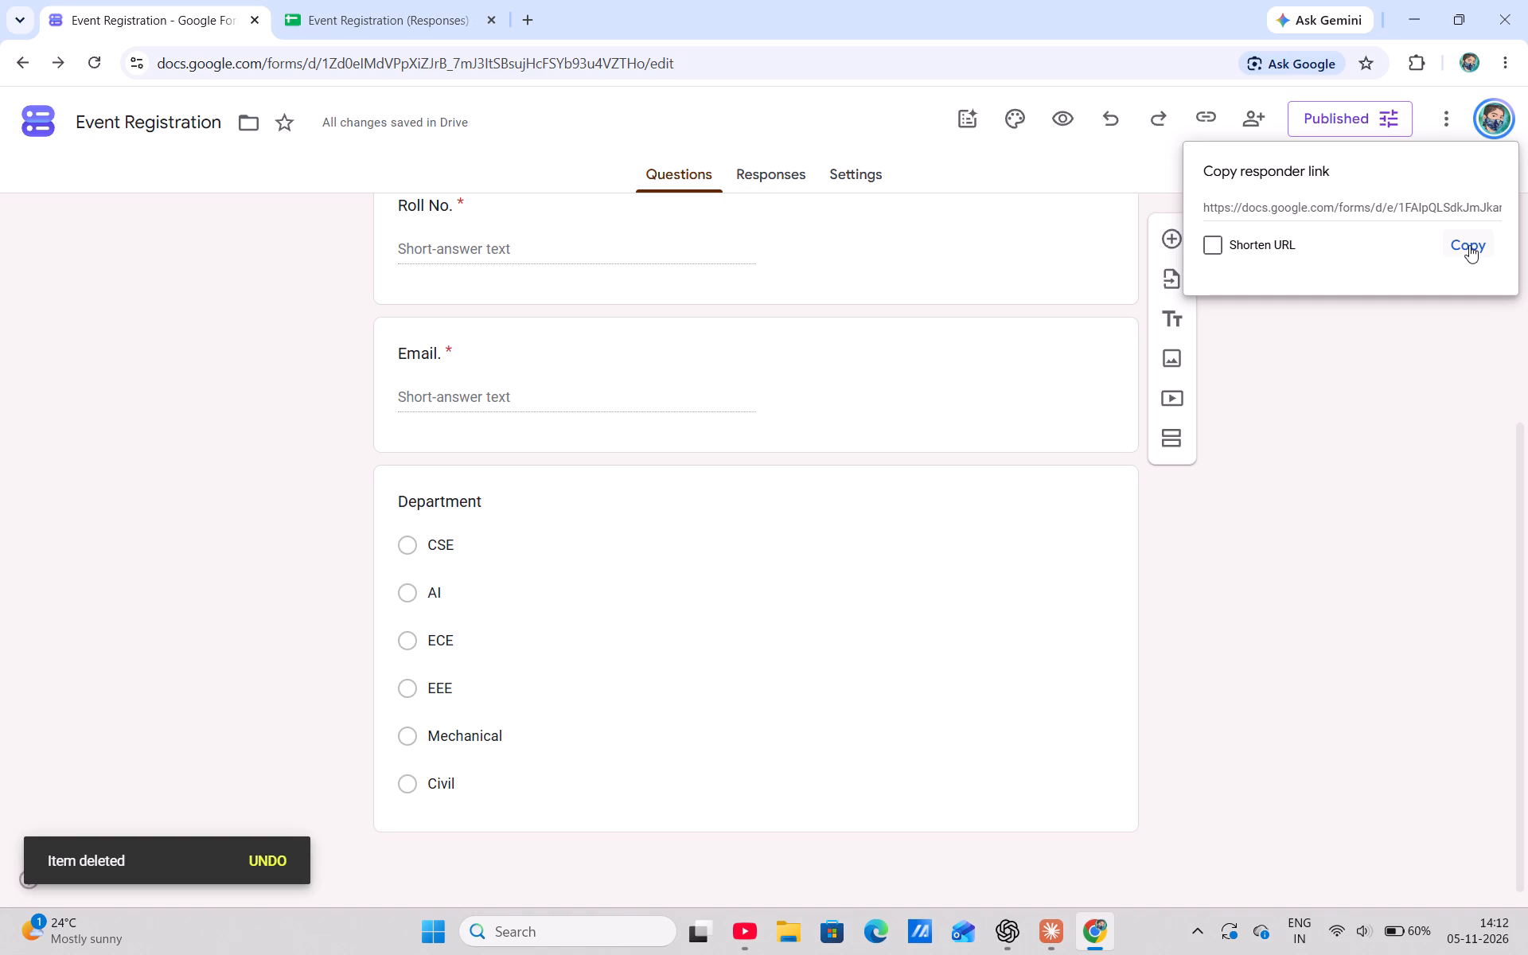
Copy the published form's full, unshortened responder link and minimise the browser window.
{"action": "left_click", "coordinate": [1469, 245]}
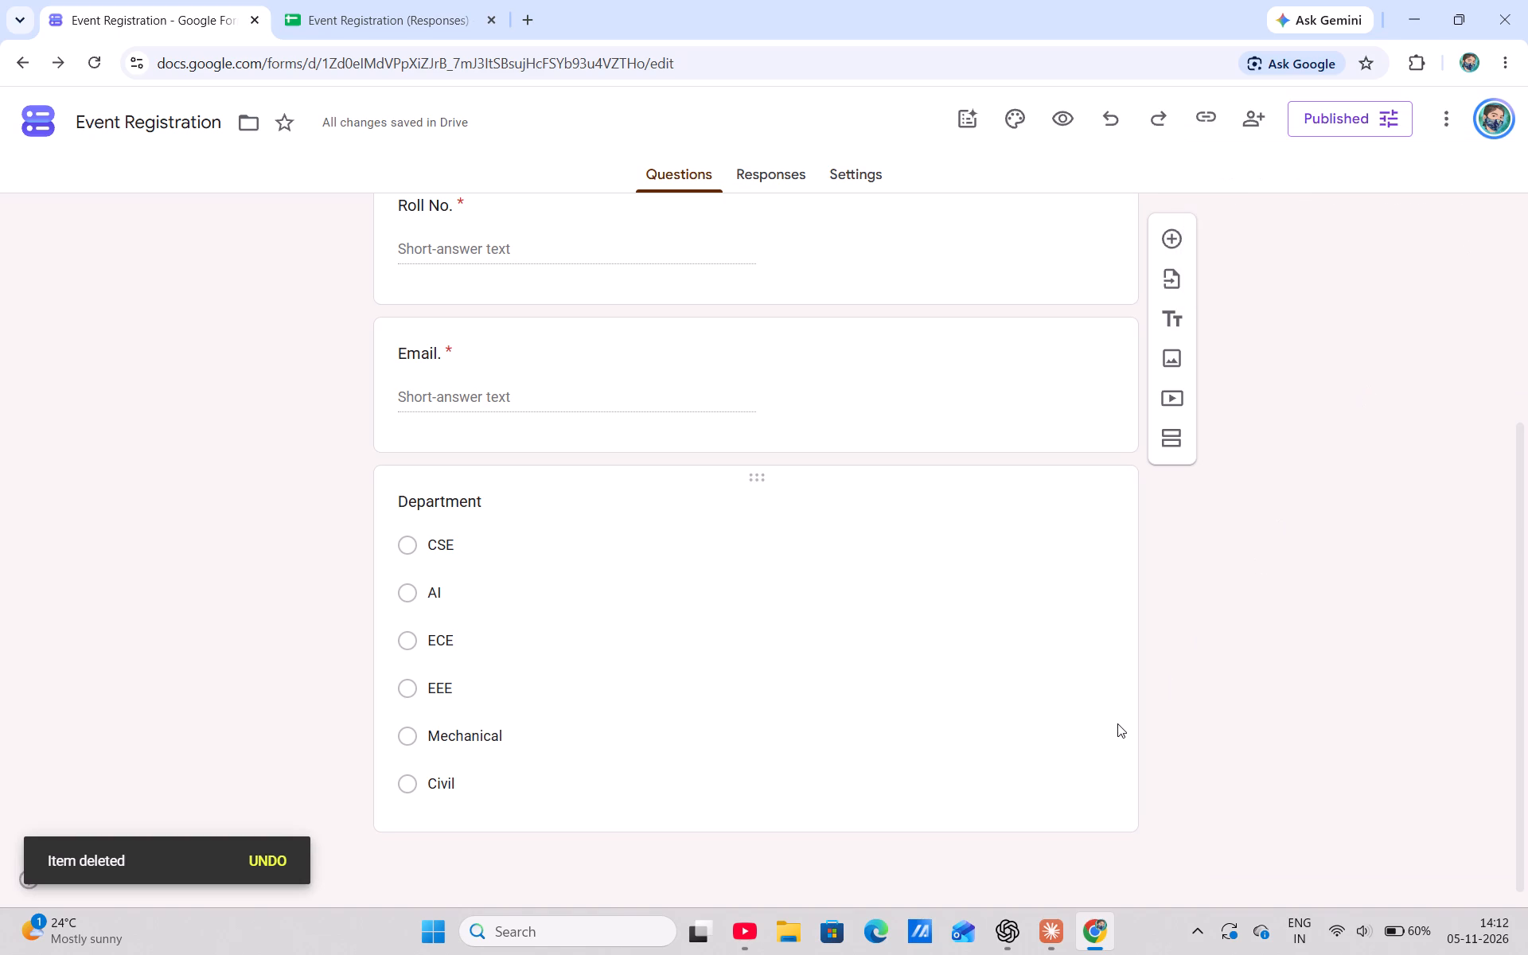
{"action": "left_click", "coordinate": [1415, 12]}
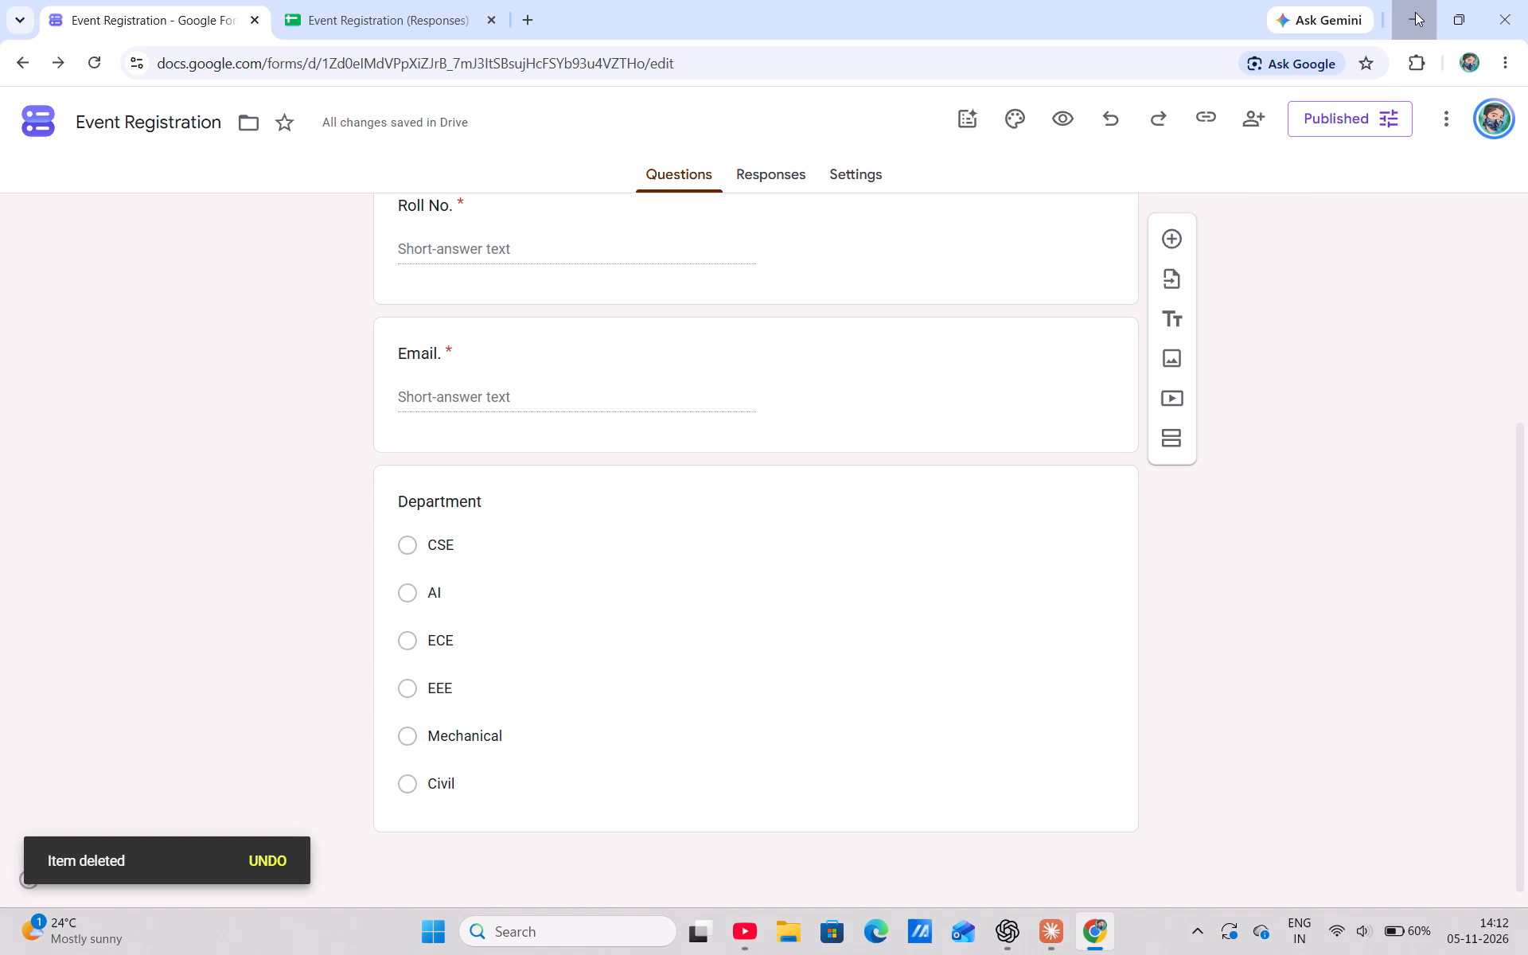